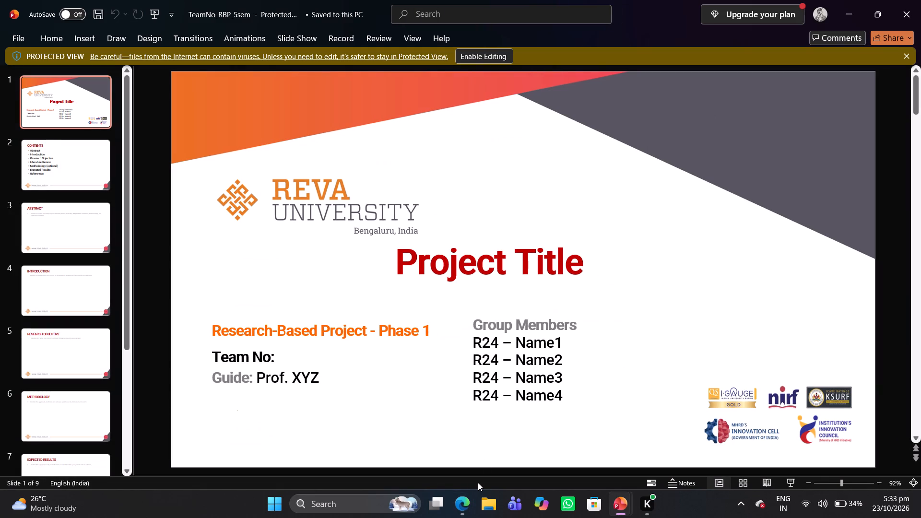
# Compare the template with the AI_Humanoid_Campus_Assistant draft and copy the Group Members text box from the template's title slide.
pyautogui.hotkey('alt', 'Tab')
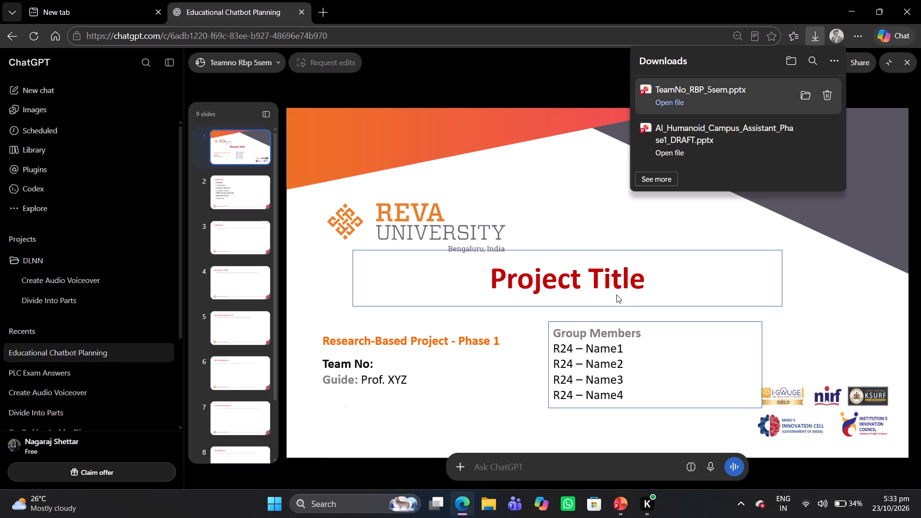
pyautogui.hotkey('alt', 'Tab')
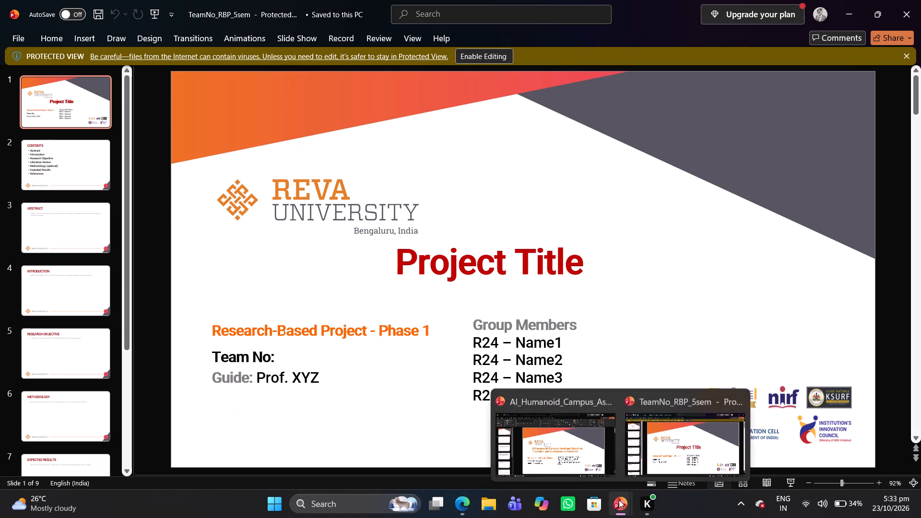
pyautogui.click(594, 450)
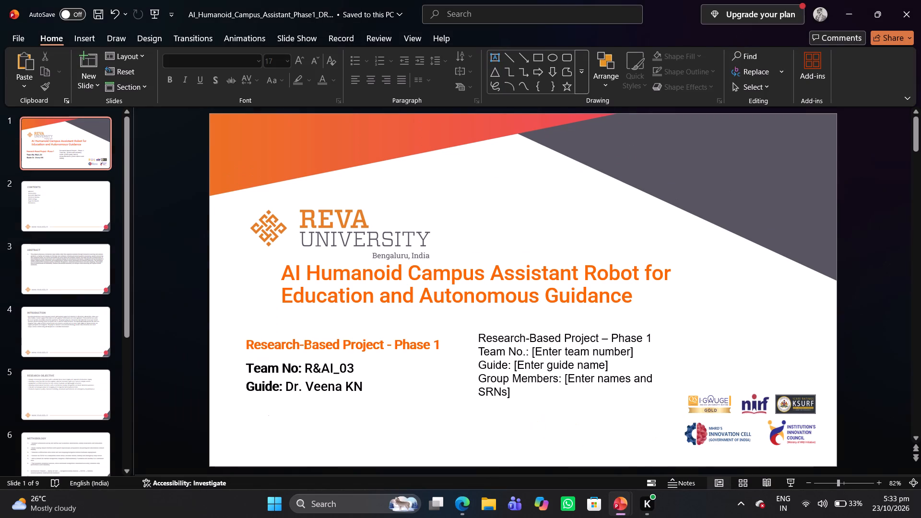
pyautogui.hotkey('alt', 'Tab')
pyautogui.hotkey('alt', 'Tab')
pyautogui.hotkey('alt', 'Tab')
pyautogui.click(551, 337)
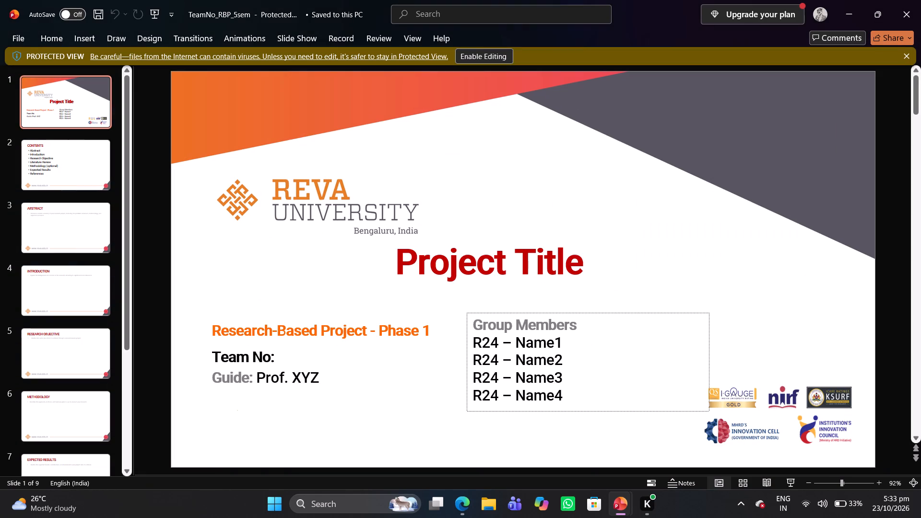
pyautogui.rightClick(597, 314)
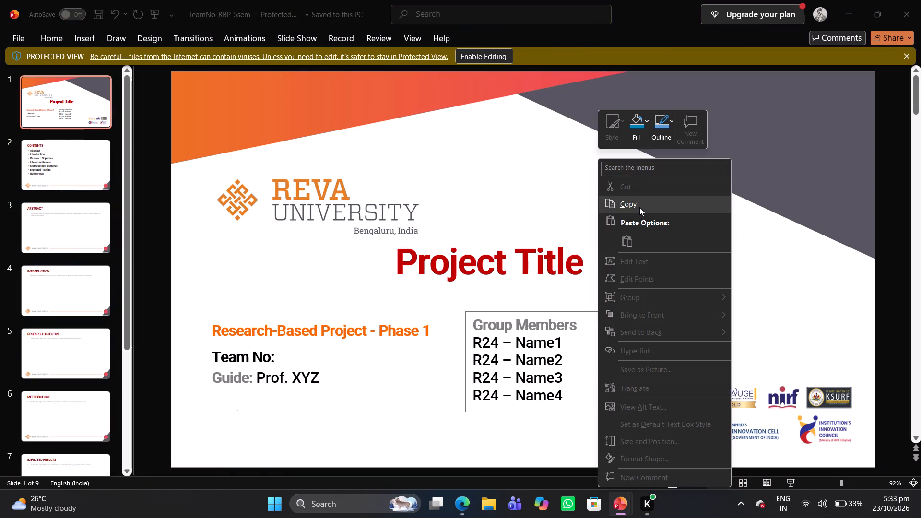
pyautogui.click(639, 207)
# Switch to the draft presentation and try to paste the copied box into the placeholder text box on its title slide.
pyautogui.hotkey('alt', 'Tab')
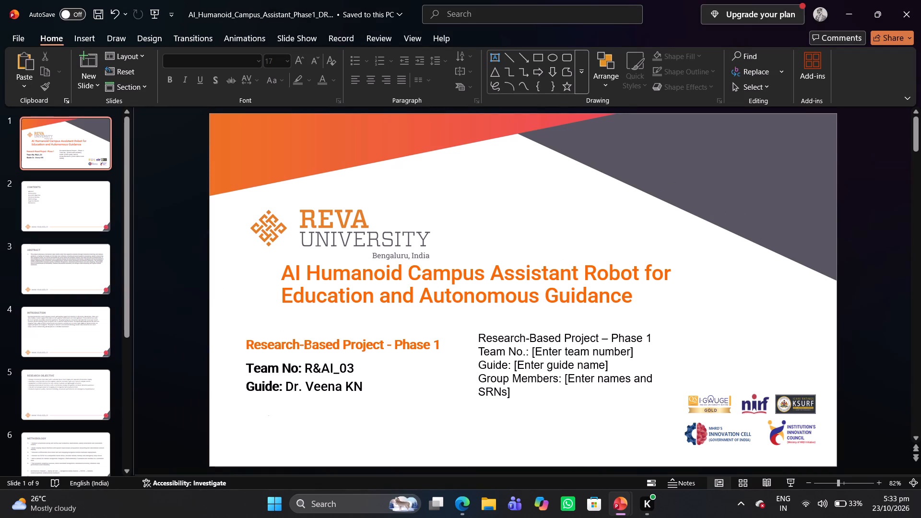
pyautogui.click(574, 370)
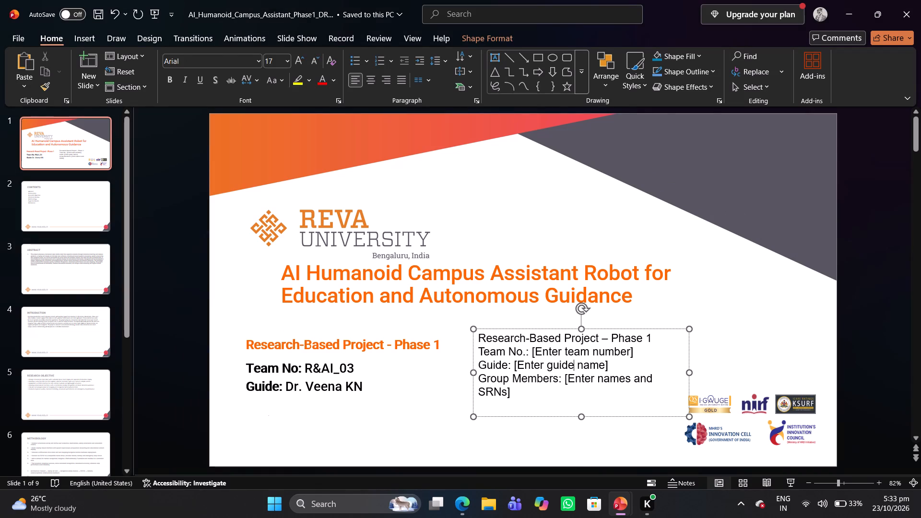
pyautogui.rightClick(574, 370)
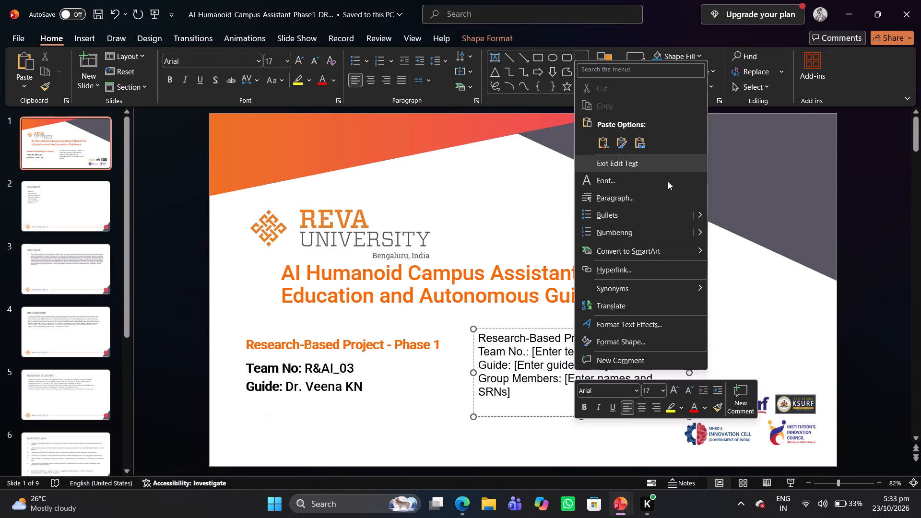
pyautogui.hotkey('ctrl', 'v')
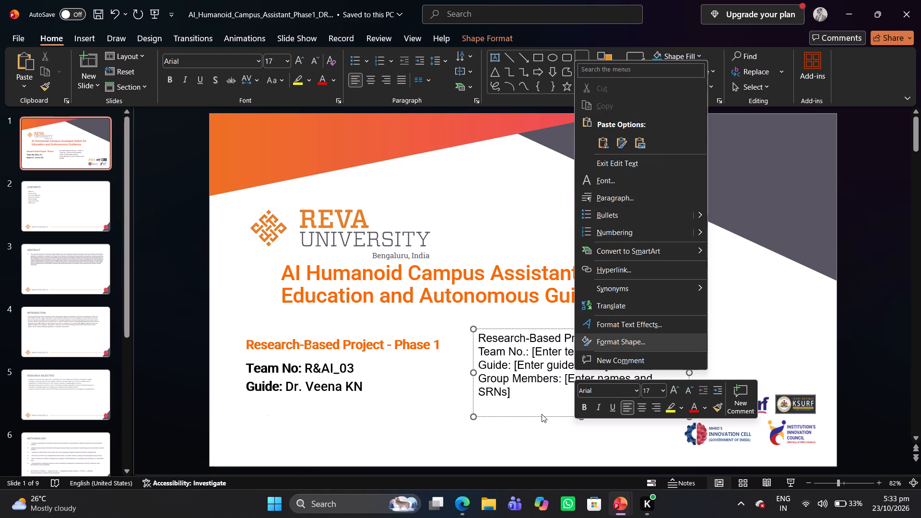
# Cut the placeholder text box containing the team number, guide and group member prompts from the draft's title slide.
pyautogui.click(472, 329)
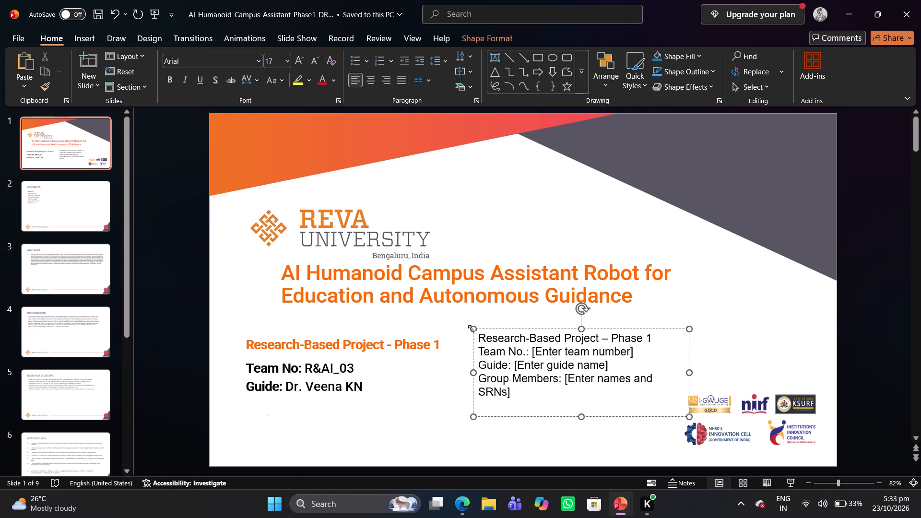
pyautogui.rightClick(472, 329)
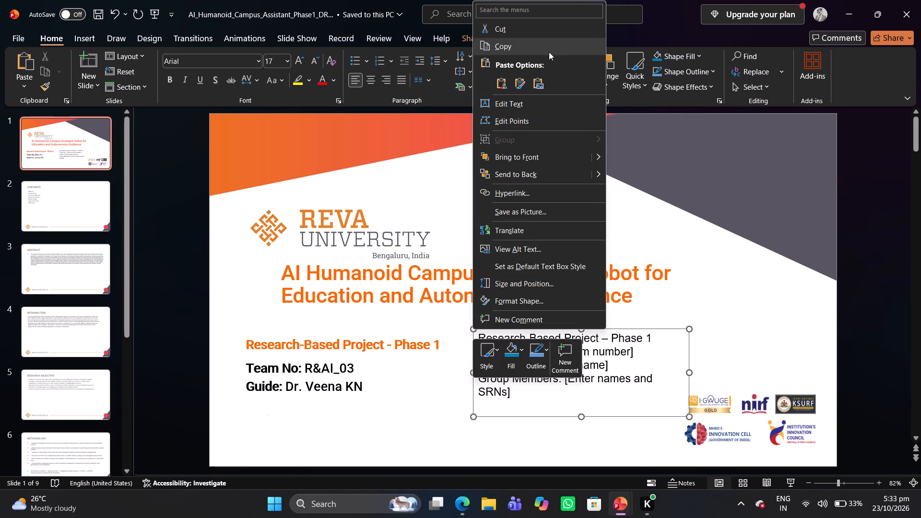
pyautogui.hotkey('ctrl', 'v')
pyautogui.click(530, 30)
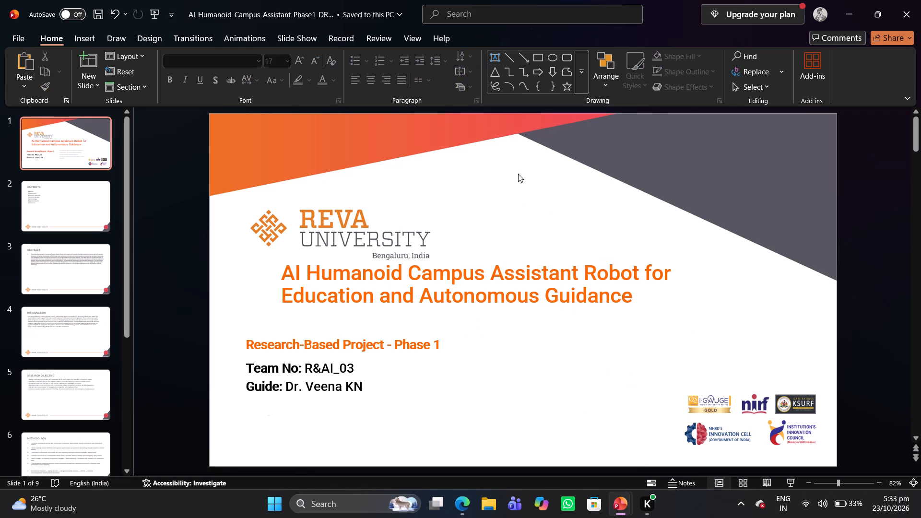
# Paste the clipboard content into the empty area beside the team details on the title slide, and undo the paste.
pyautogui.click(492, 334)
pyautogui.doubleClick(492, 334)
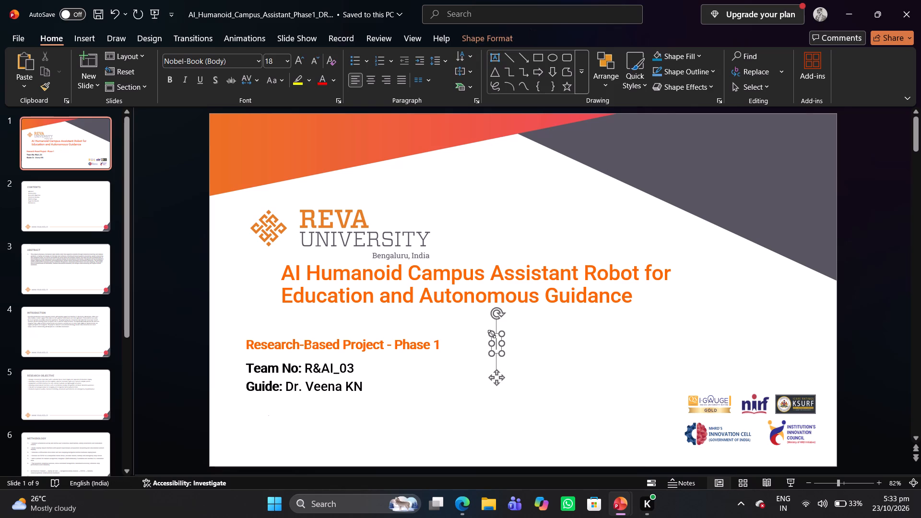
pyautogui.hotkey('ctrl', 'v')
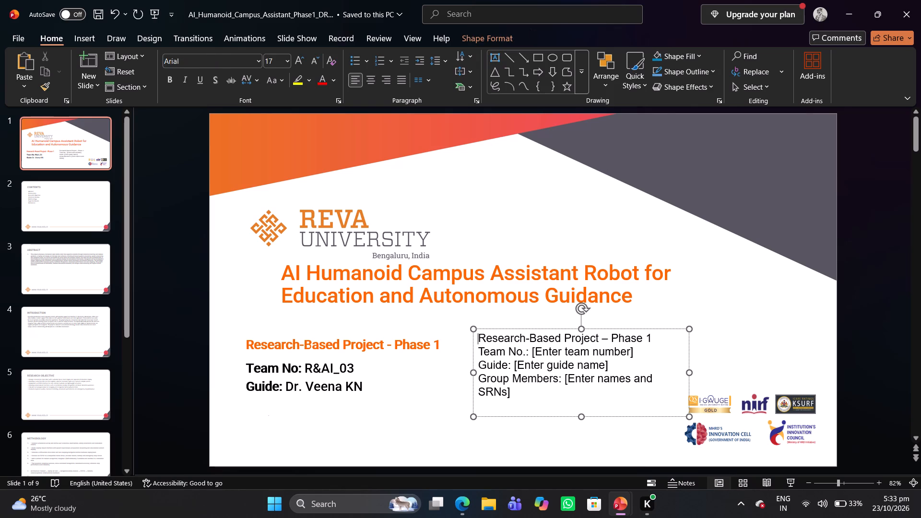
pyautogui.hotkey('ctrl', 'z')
# Switch back to the TeamNo_RBP_5sem presentation and copy the whole Group Members text box from its title slide.
pyautogui.hotkey('alt', 'Tab')
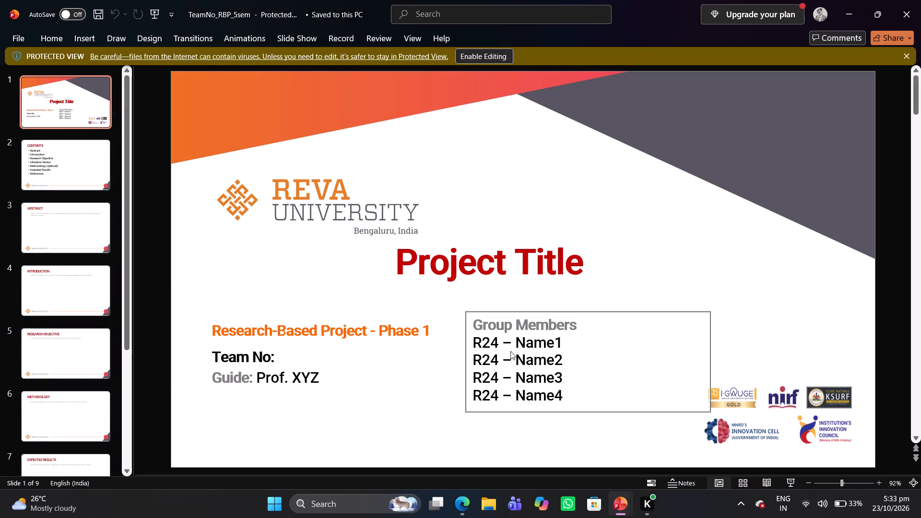
pyautogui.click(469, 312)
pyautogui.moveTo(460, 311); pyautogui.dragTo(498, 330)
pyautogui.click(498, 330)
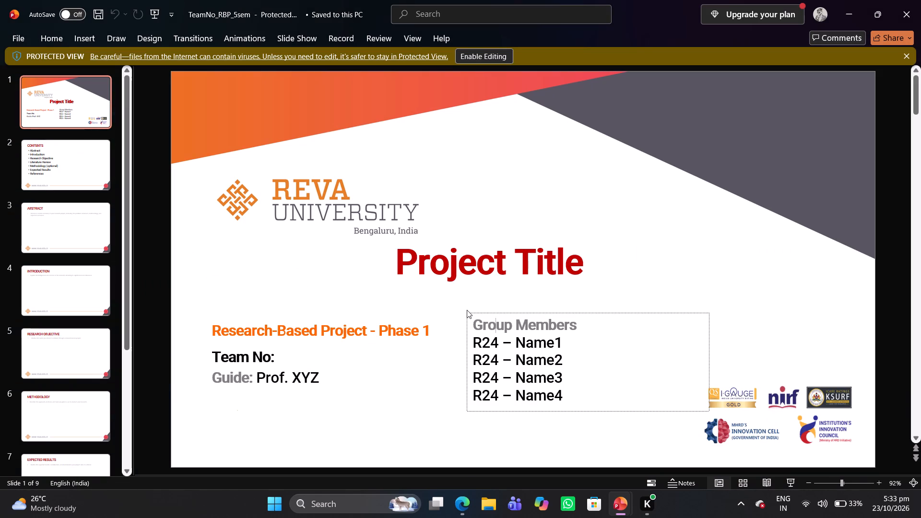
pyautogui.moveTo(467, 310); pyautogui.dragTo(490, 313)
pyautogui.rightClick(490, 313)
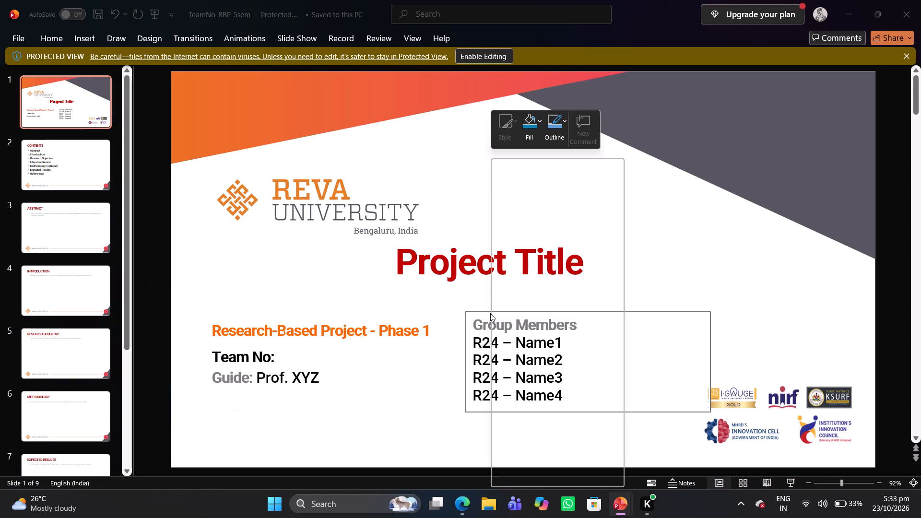
pyautogui.click(536, 206)
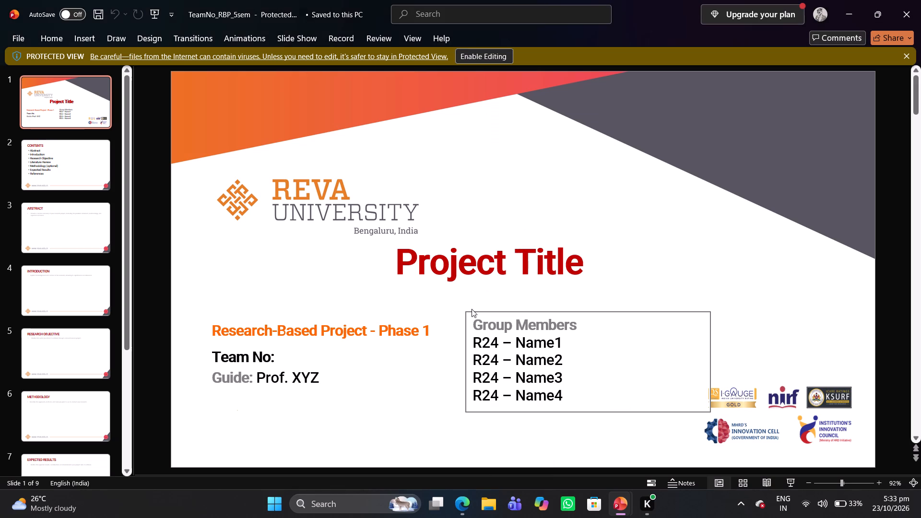
pyautogui.click(467, 312)
pyautogui.doubleClick(467, 312)
pyautogui.tripleClick(579, 357)
pyautogui.click(579, 357)
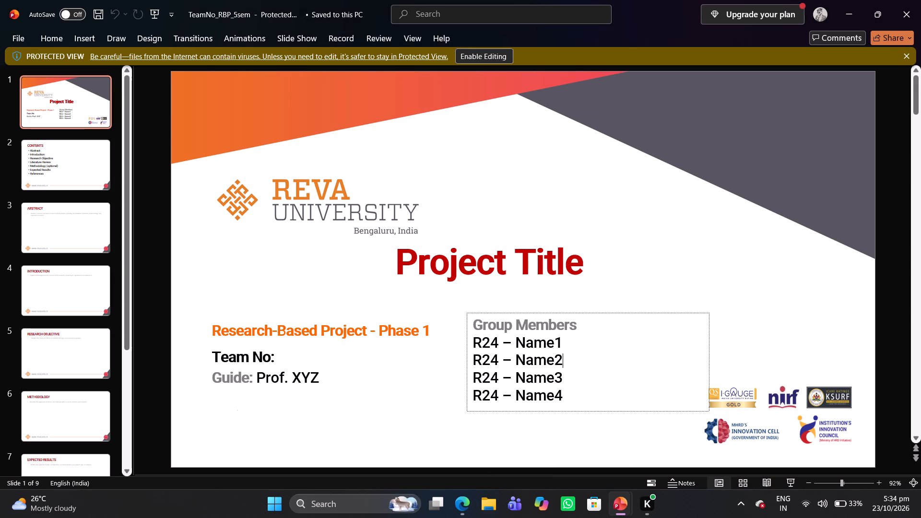
pyautogui.doubleClick(579, 357)
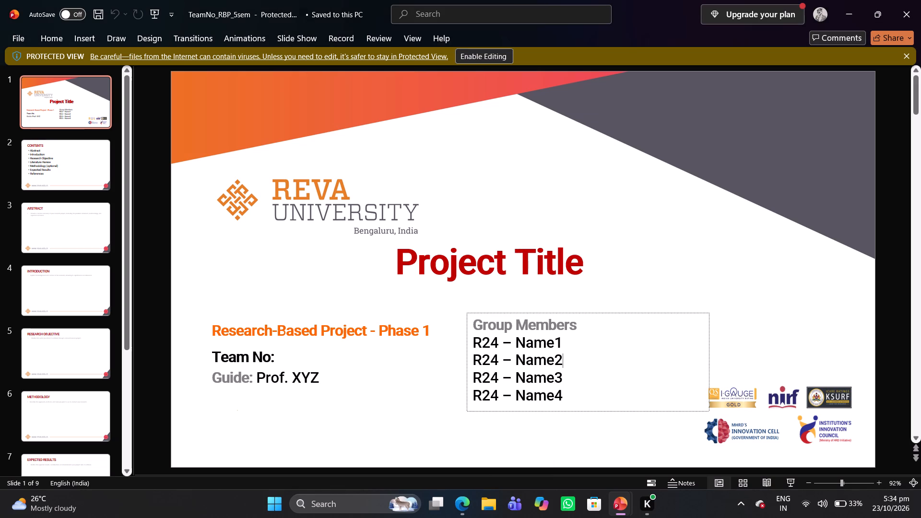
pyautogui.click(708, 314)
pyautogui.click(710, 313)
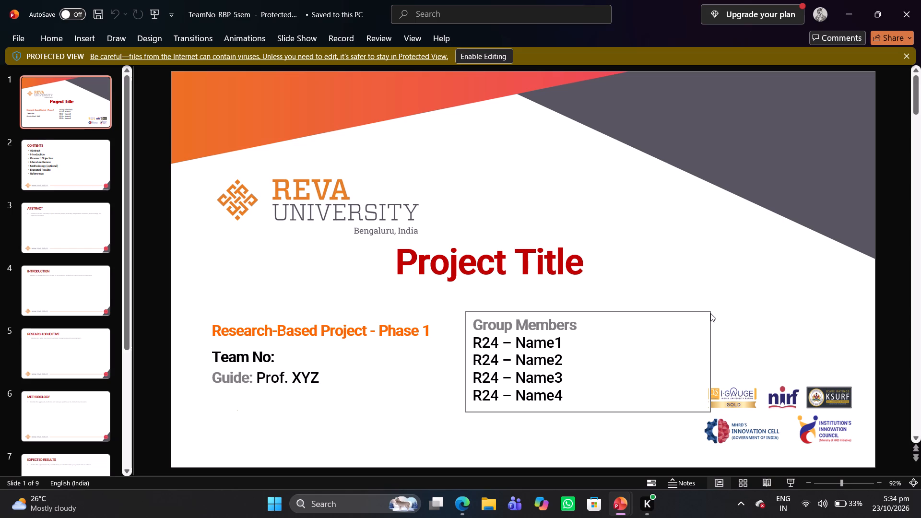
pyautogui.rightClick(710, 313)
pyautogui.click(739, 201)
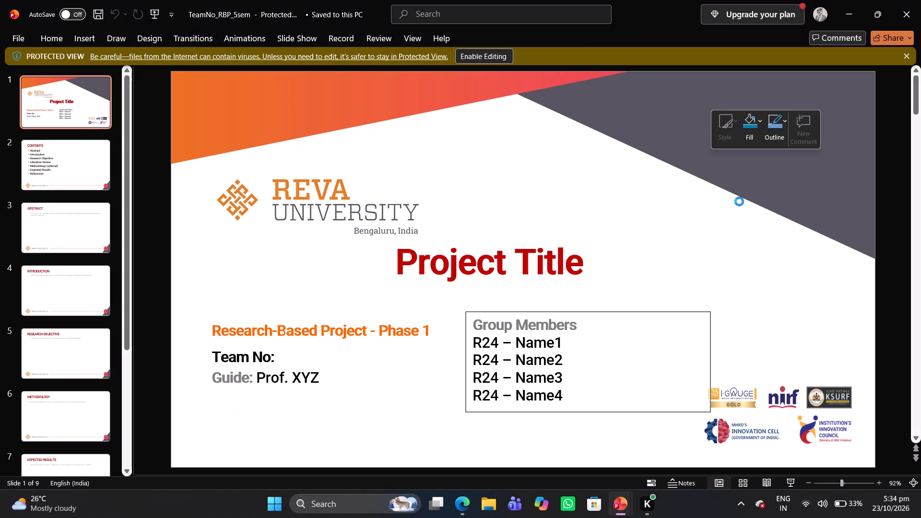
# Return to the AI_Humanoid_Campus_Assistant draft and paste the Group Members text box onto its title slide.
pyautogui.hotkey('alt', 'Tab')
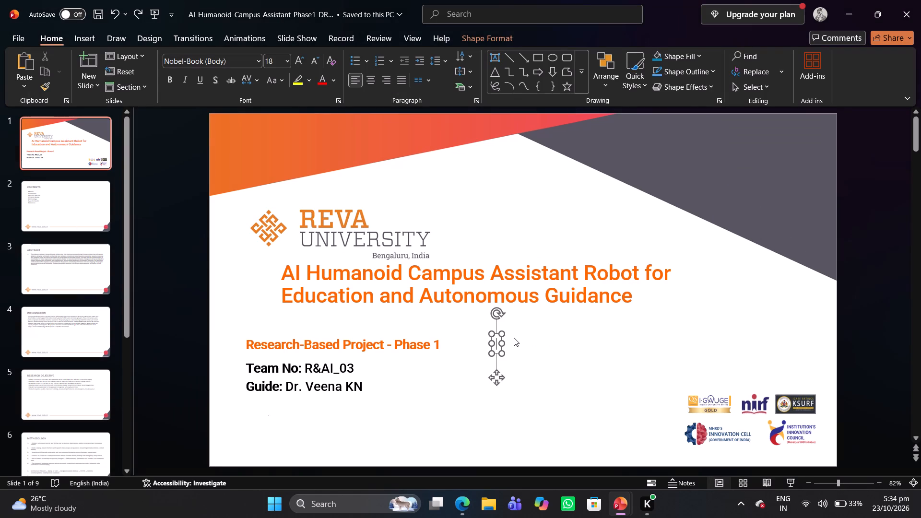
pyautogui.hotkey('ctrl', 'v')
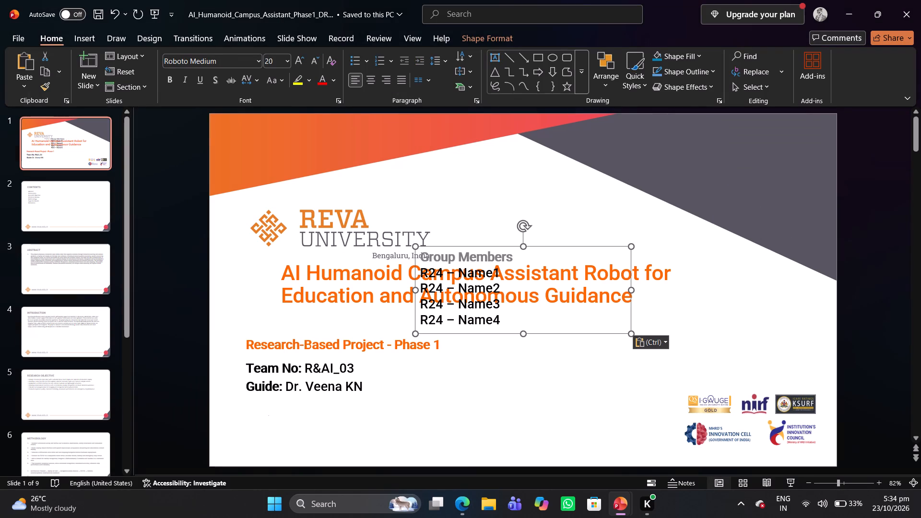
# Move the pasted Group Members text box below the project title, beside the team number and guide details.
pyautogui.moveTo(547, 245); pyautogui.dragTo(590, 321)
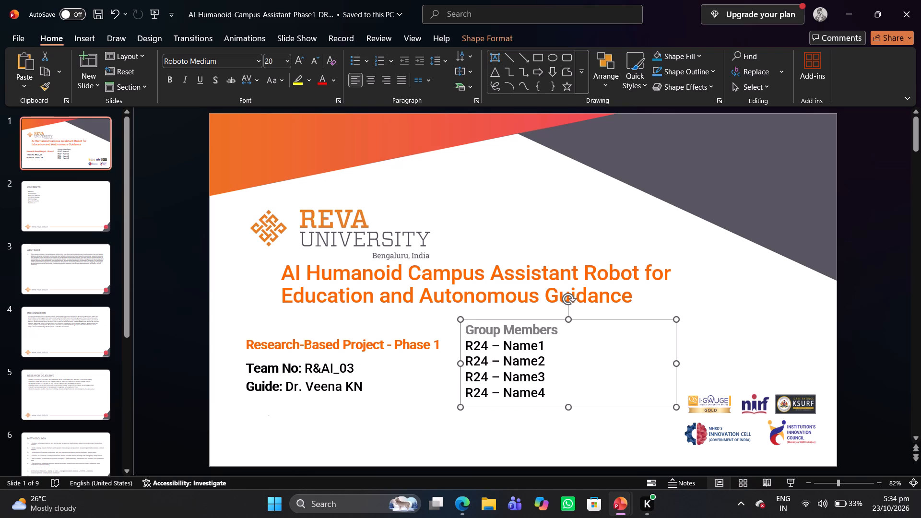
# Complete the registration number after R24 on the Name1 line with the first group member's own number.
pyautogui.click(489, 342)
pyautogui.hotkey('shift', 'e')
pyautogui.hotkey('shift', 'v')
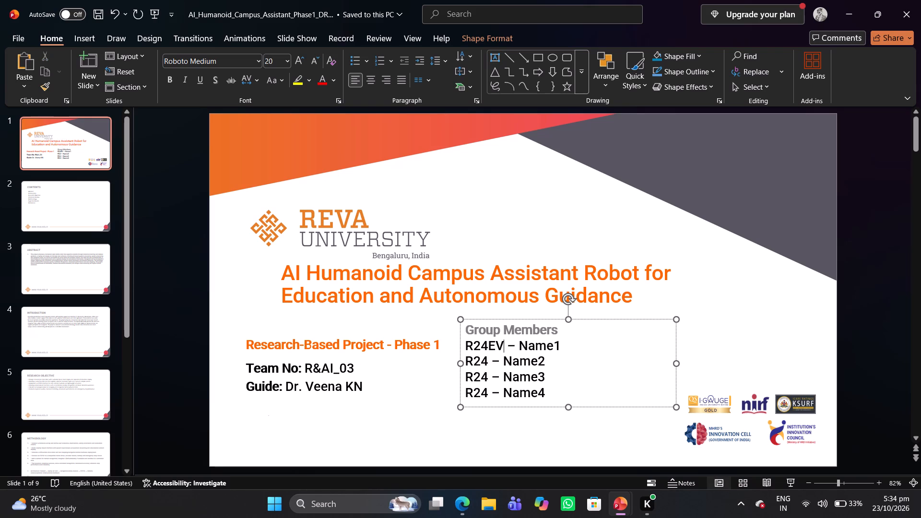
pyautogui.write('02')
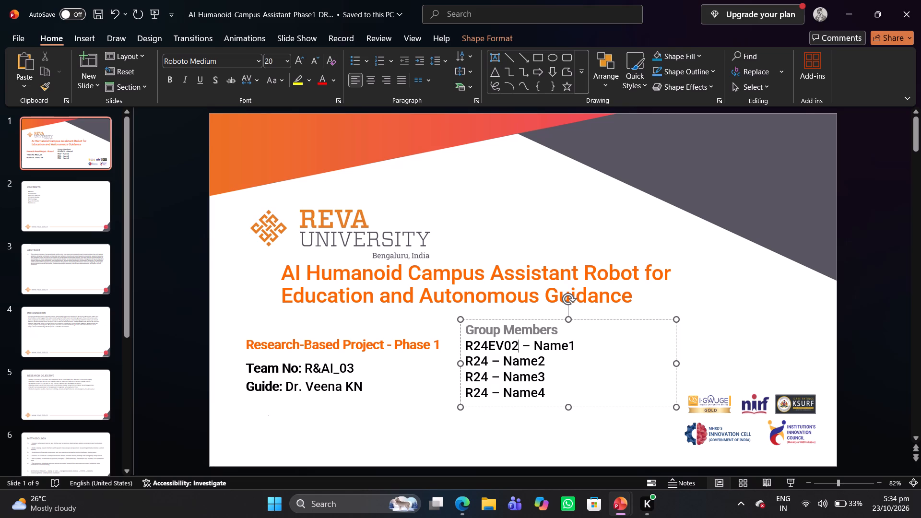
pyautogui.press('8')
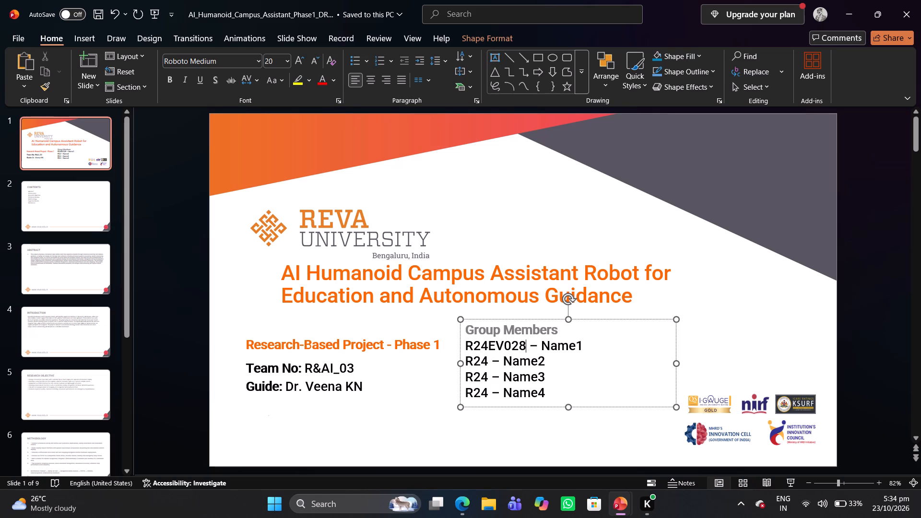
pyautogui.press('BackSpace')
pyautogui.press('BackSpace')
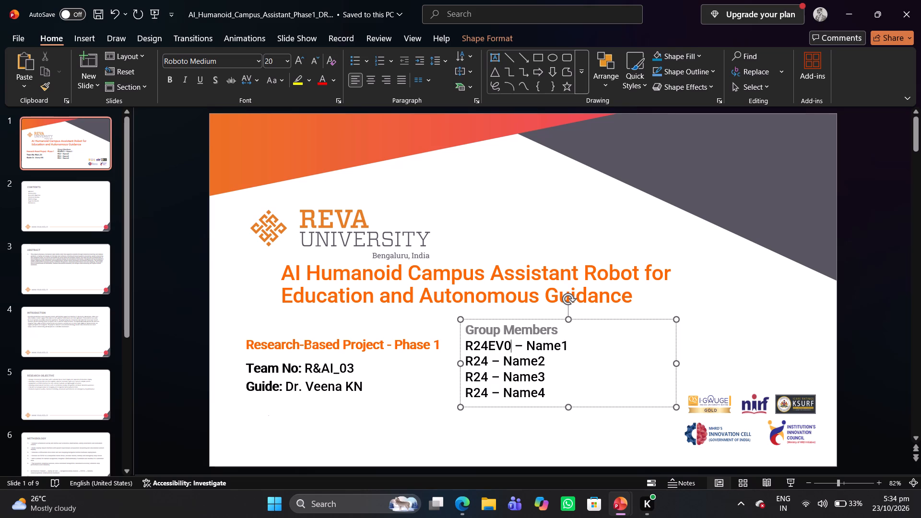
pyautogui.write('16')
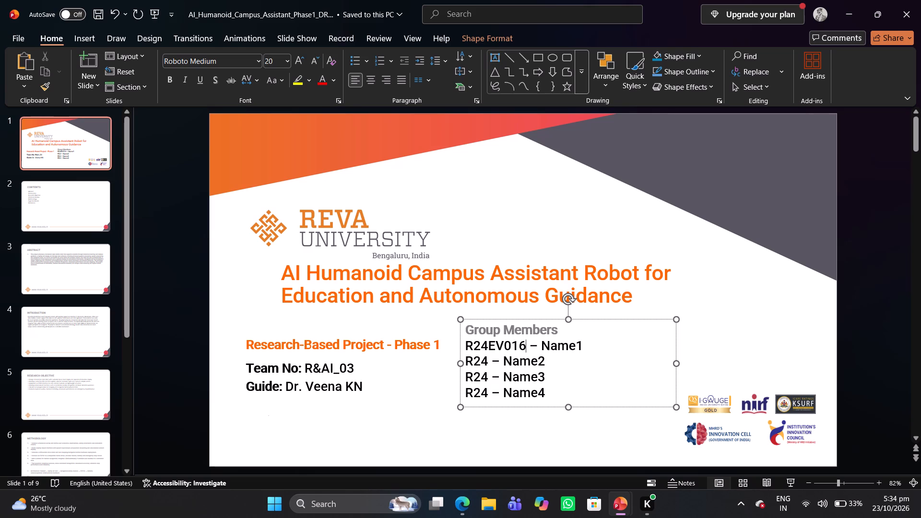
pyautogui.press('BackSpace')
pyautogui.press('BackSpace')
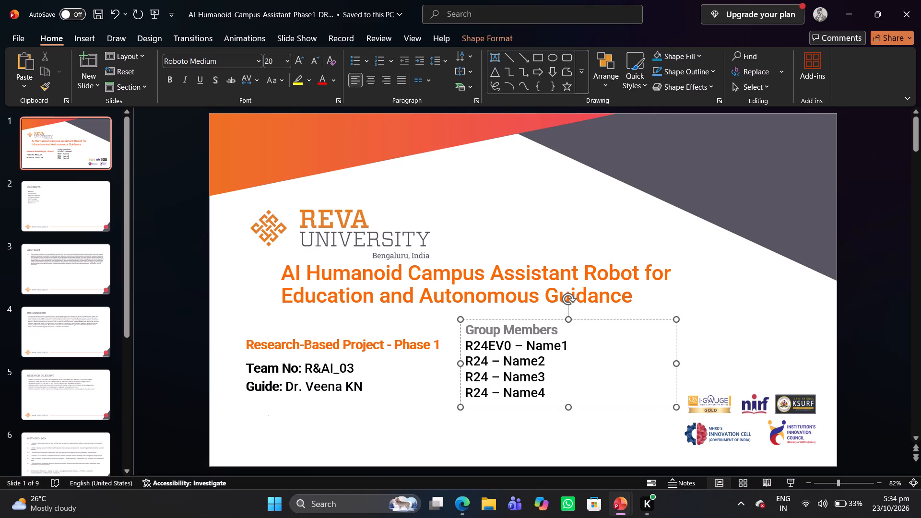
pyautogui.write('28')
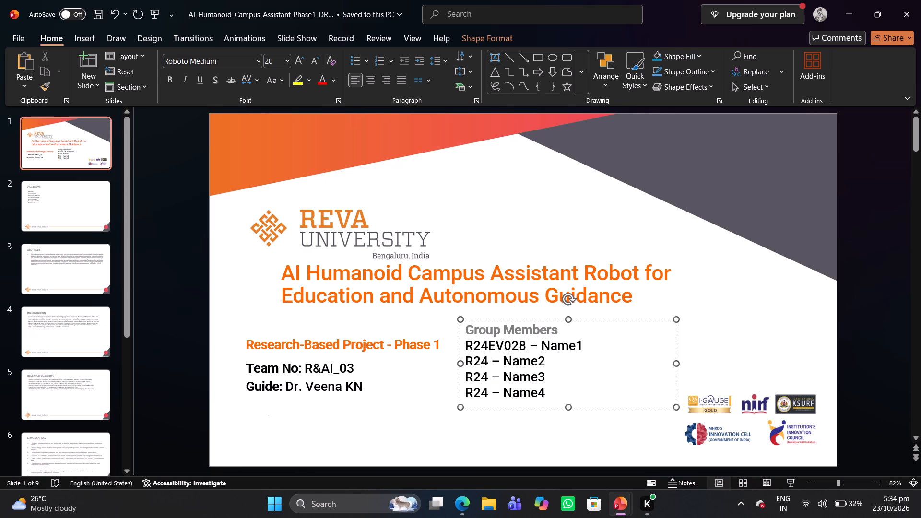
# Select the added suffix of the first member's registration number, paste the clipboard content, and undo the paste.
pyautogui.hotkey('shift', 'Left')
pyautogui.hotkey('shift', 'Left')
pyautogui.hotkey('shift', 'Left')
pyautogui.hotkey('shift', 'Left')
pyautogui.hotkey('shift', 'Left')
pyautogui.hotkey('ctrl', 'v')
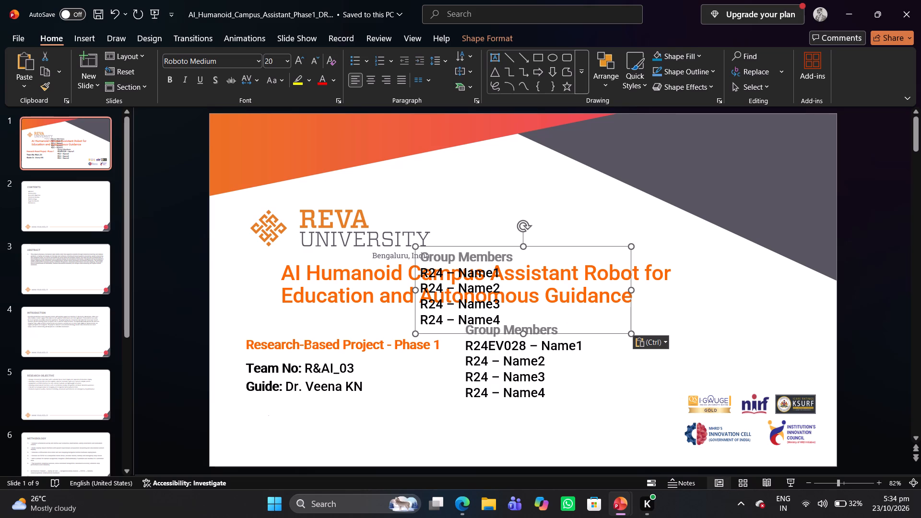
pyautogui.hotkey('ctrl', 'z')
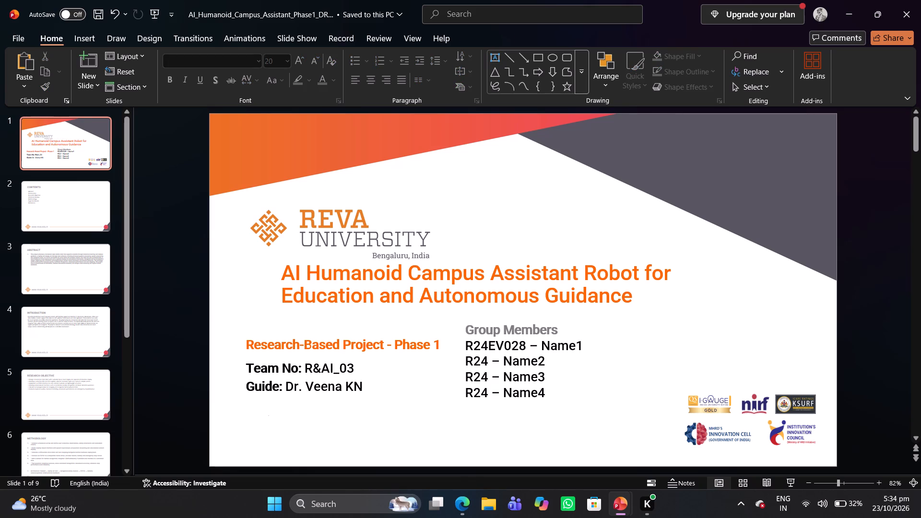
# Copy the five-character suffix following R24 in the Name1 line's registration number.
pyautogui.click(504, 346)
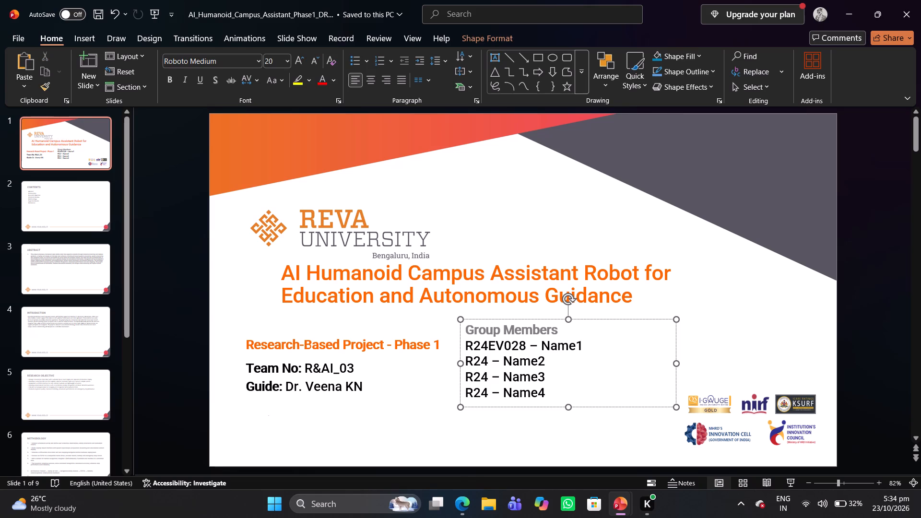
pyautogui.click(521, 343)
pyautogui.press('Right')
pyautogui.hotkey('ctrl', 'Left')
pyautogui.hotkey('ctrl', 'Left')
pyautogui.press('Down')
pyautogui.press('Left')
pyautogui.press('Left')
pyautogui.press('Left')
pyautogui.press('Left')
pyautogui.press('Left')
pyautogui.hotkey('shift', 'Left')
pyautogui.hotkey('shift', 'Left')
pyautogui.hotkey('shift', 'Left')
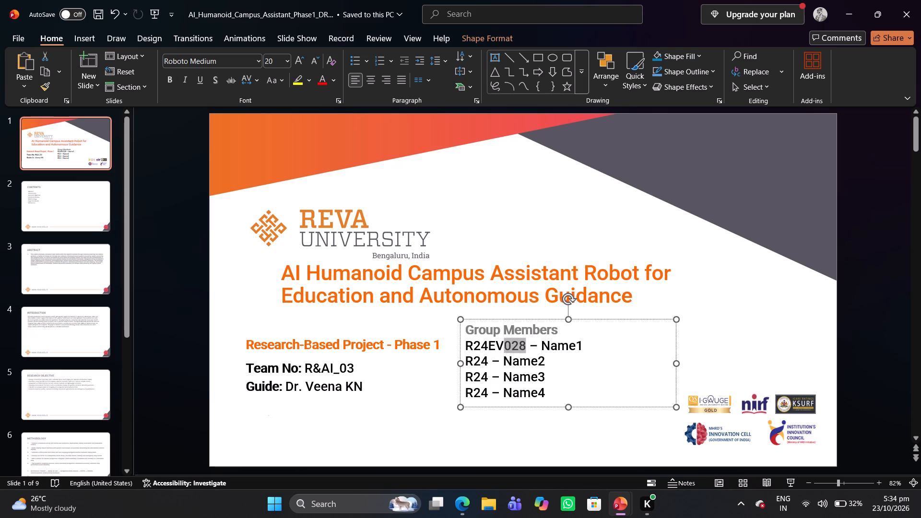
pyautogui.hotkey('shift', 'Left')
pyautogui.hotkey('shift', 'Left')
pyautogui.hotkey('ctrl', 'c')
# Paste the copied registration number suffix directly after R24 on the Name2 line.
pyautogui.press('Down')
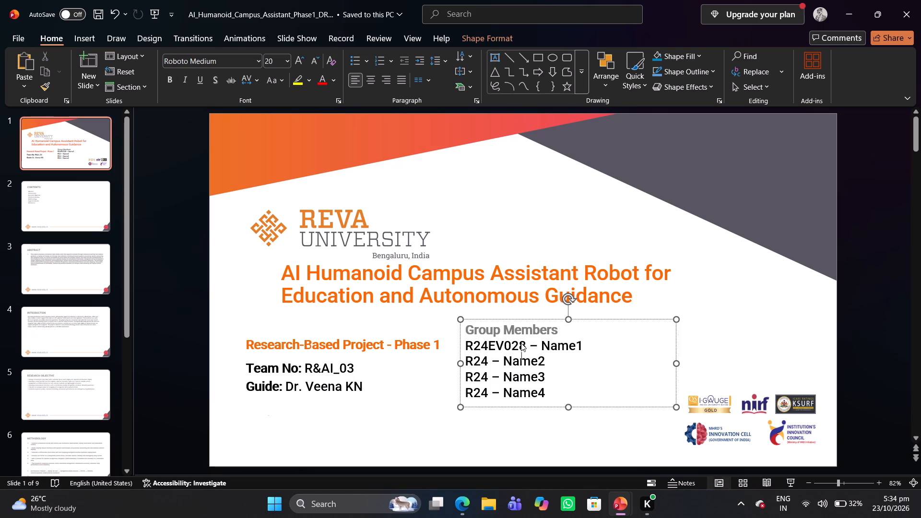
pyautogui.press('Left')
pyautogui.press('Left')
pyautogui.press('Left')
pyautogui.press('Left')
pyautogui.press('Left')
pyautogui.press('Left')
pyautogui.hotkey('ctrl', 'v')
# Paste the copied registration number suffix directly after R24 on the Name3 line.
pyautogui.press('Down')
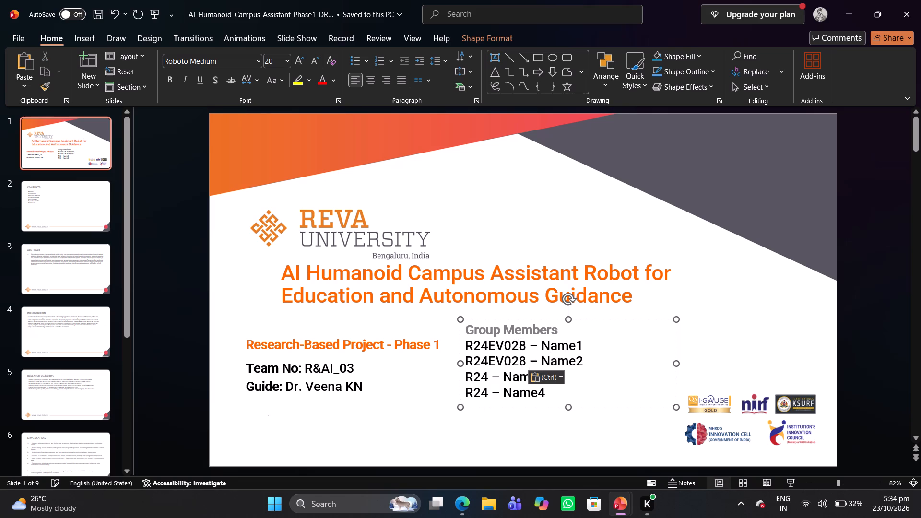
pyautogui.press('Left')
pyautogui.press('Left')
pyautogui.press('Left')
pyautogui.press('Left')
pyautogui.press('Left')
pyautogui.press('Left')
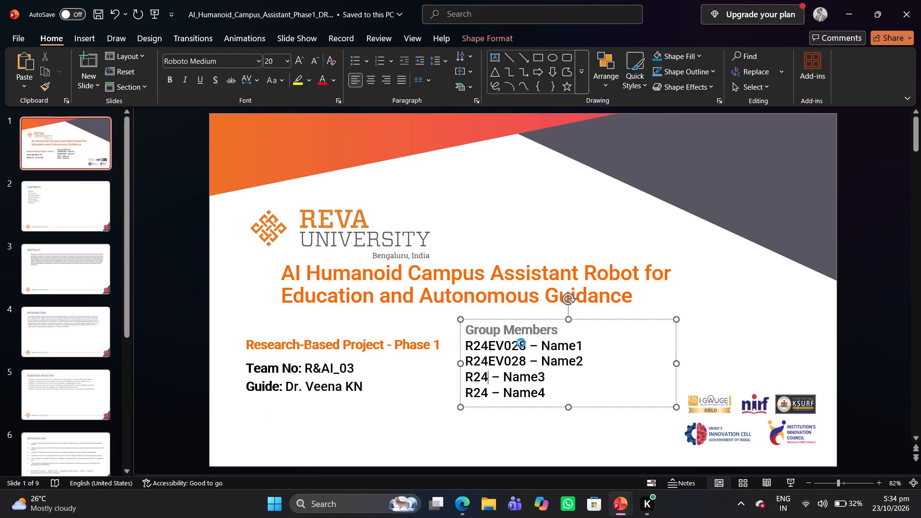
pyautogui.hotkey('ctrl', 'v')
# Paste the copied registration number suffix directly after R24 on the Name4 line.
pyautogui.press('Down')
pyautogui.press('Left')
pyautogui.press('Left')
pyautogui.press('Left')
pyautogui.press('Left')
pyautogui.press('Left')
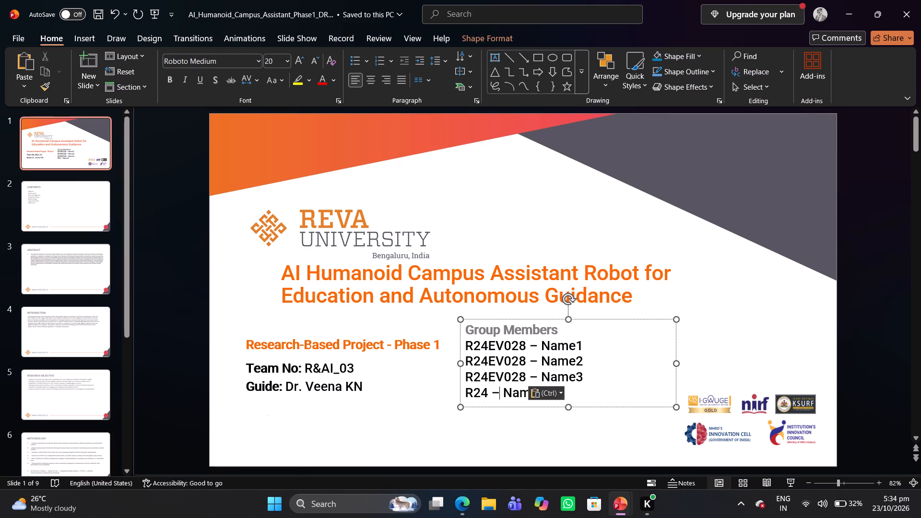
pyautogui.press('Left')
pyautogui.hotkey('ctrl', 'v')
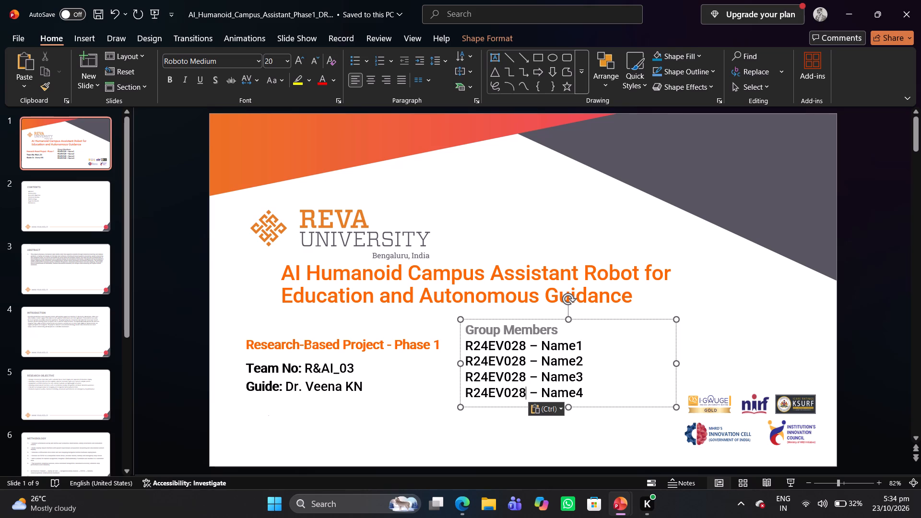
# Copy the complete registration number from the Name1 line of the Group Members list.
pyautogui.press('Down')
pyautogui.press('Right')
pyautogui.press('Up')
pyautogui.press('Up')
pyautogui.press('Up')
pyautogui.press('Left')
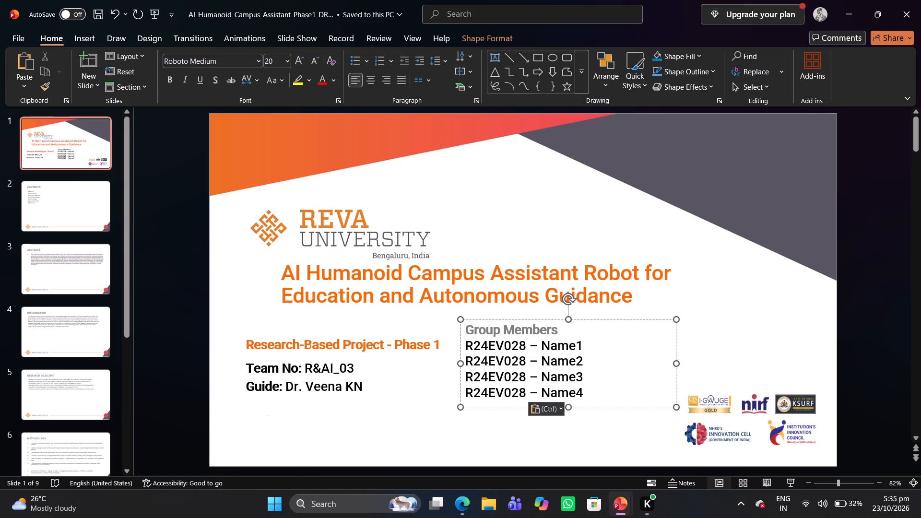
pyautogui.hotkey('shift', 'Left')
pyautogui.hotkey('shift', 'Left')
pyautogui.hotkey('shift', 'Left')
pyautogui.hotkey('shift', 'Left')
pyautogui.hotkey('shift', 'Left')
pyautogui.hotkey('shift', 'Left')
pyautogui.hotkey('shift', 'Left')
pyautogui.hotkey('shift', 'Left')
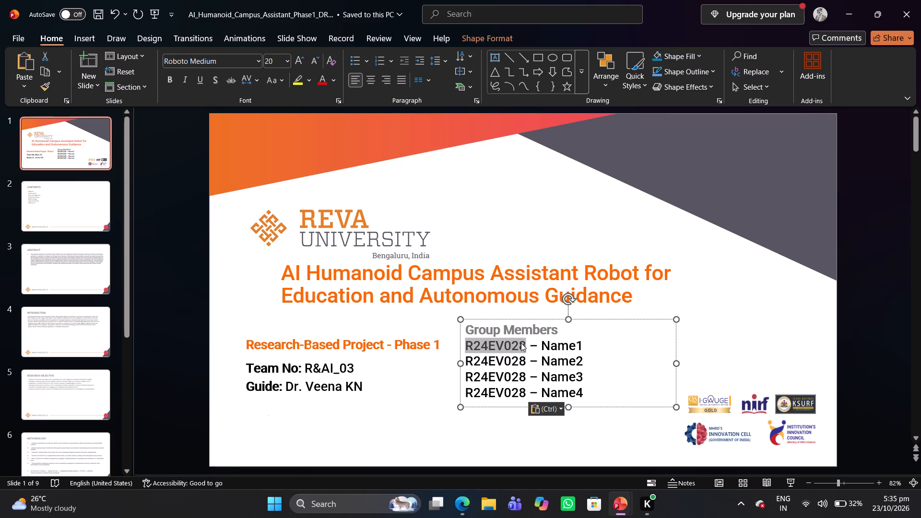
pyautogui.hotkey('ctrl', 'c')
# Add a fifth line below Name4 with the copied registration number, leaving off its last two digits.
pyautogui.press('Right')
pyautogui.press('Right')
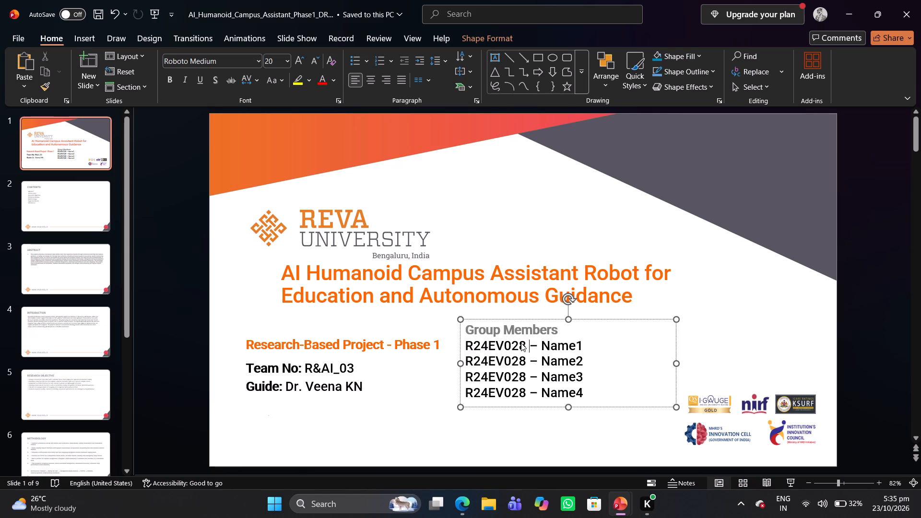
pyautogui.press('Right')
pyautogui.press('Right')
pyautogui.press('Down')
pyautogui.press('Down')
pyautogui.press('Down')
pyautogui.press('Down')
pyautogui.press('Right')
pyautogui.press('Right')
pyautogui.press('Right')
pyautogui.press('Right')
pyautogui.press('Right')
pyautogui.press('Return')
pyautogui.hotkey('ctrl', 'v')
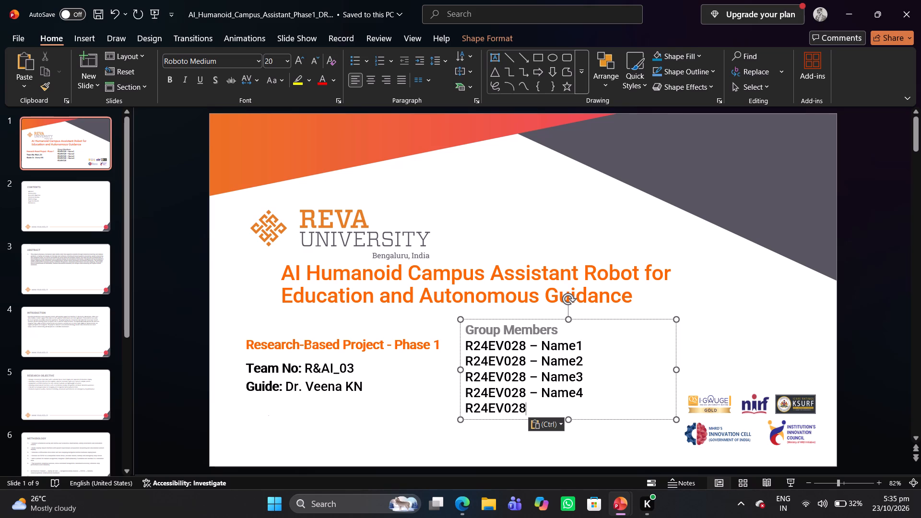
pyautogui.press('BackSpace')
pyautogui.press('BackSpace')
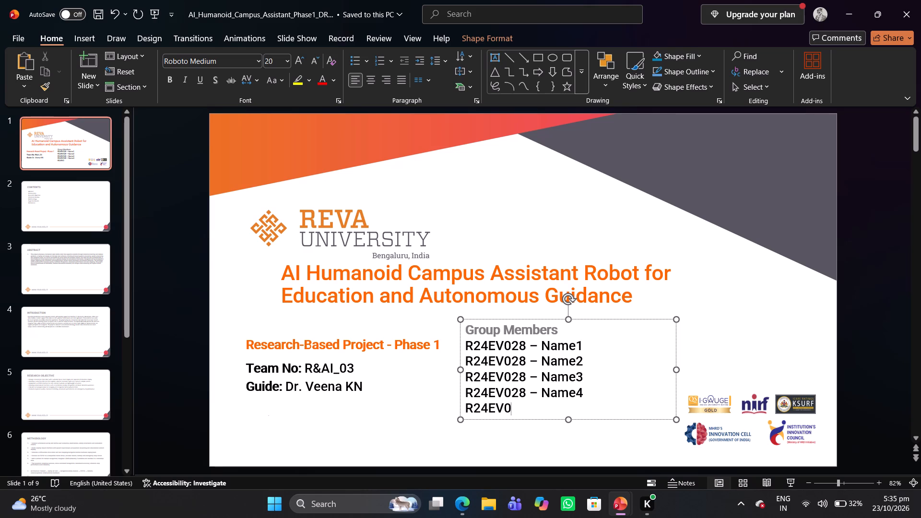
# Replace the last two digits of the Name2 line's registration number with the second member's own digits.
pyautogui.click(522, 360)
pyautogui.press('Right')
pyautogui.press('BackSpace')
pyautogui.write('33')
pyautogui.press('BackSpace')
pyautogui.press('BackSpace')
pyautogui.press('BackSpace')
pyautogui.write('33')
# Replace the last two digits of the Name3 line's registration number with the third member's own digits.
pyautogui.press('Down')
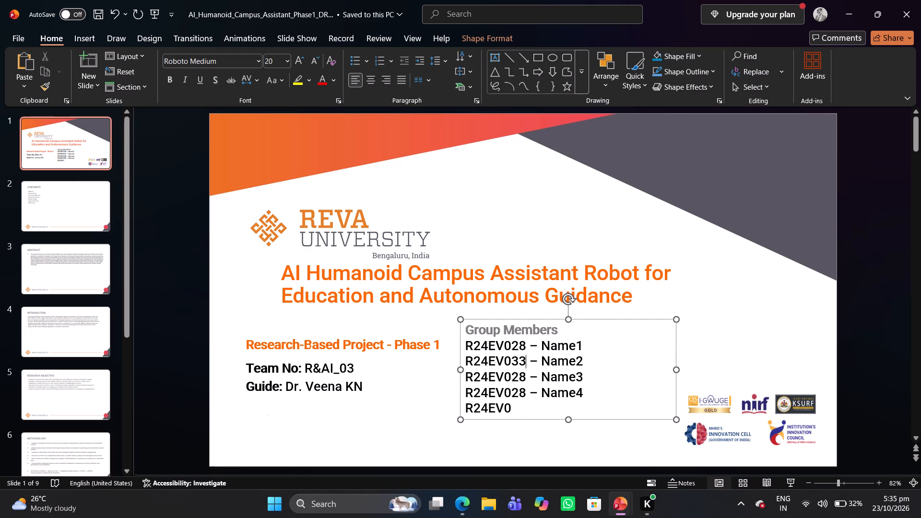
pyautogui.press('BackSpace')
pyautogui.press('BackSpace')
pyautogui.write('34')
# Replace the last two digits of the Name4 line's registration number with the fourth member's own digits.
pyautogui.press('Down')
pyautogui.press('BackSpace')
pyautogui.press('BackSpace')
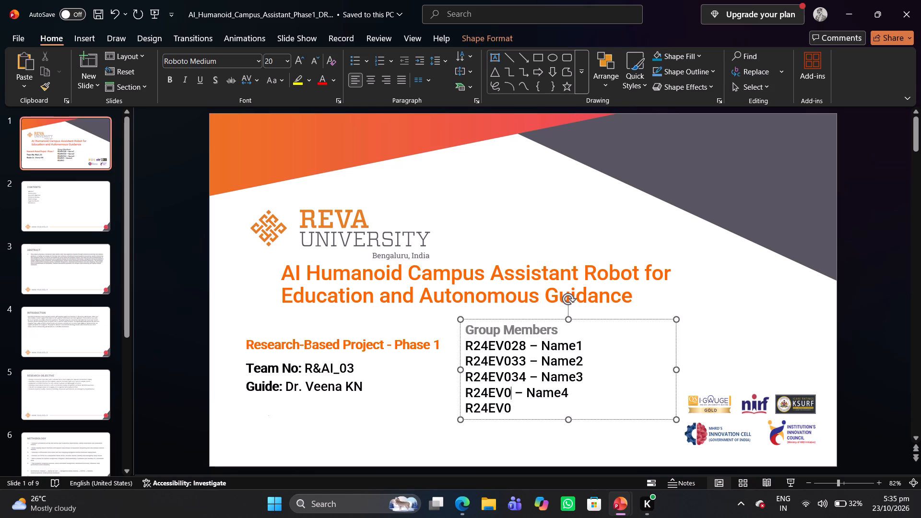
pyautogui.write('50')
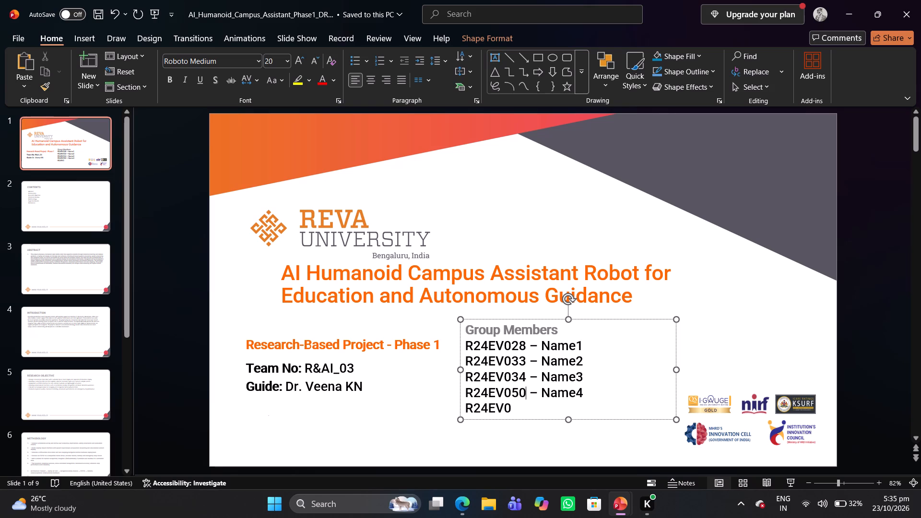
# Complete the fifth member line's registration number by adding its own last two digits.
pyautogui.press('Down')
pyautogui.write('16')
# Add a space and a copy of the fourth member line's long dash after the fifth member's registration number.
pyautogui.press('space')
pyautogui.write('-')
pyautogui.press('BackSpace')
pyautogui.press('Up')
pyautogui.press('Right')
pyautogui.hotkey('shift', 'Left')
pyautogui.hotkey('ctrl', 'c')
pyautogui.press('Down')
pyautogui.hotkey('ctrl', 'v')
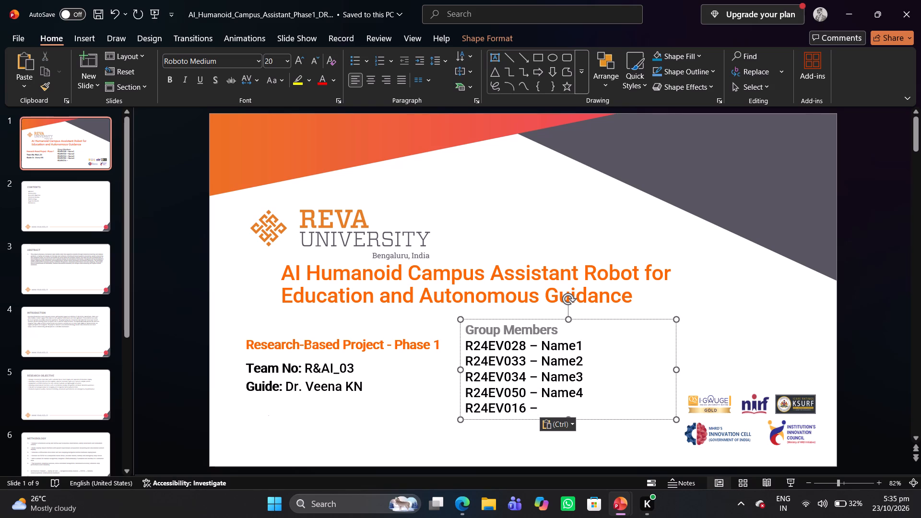
# Replace the Name1 placeholder with the first member's name and capitalised initials.
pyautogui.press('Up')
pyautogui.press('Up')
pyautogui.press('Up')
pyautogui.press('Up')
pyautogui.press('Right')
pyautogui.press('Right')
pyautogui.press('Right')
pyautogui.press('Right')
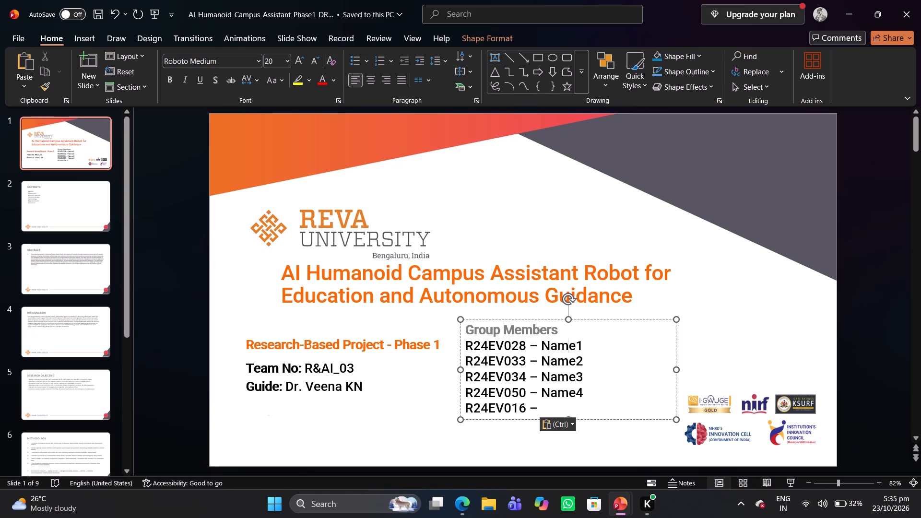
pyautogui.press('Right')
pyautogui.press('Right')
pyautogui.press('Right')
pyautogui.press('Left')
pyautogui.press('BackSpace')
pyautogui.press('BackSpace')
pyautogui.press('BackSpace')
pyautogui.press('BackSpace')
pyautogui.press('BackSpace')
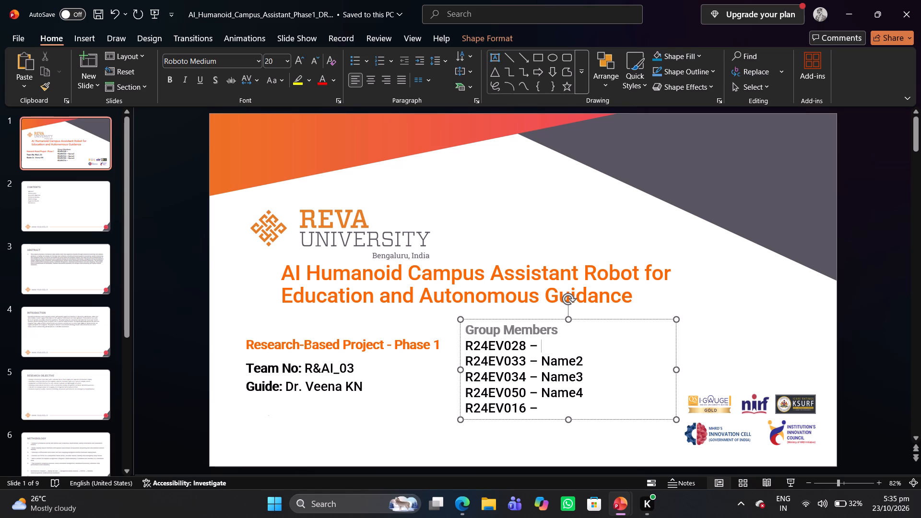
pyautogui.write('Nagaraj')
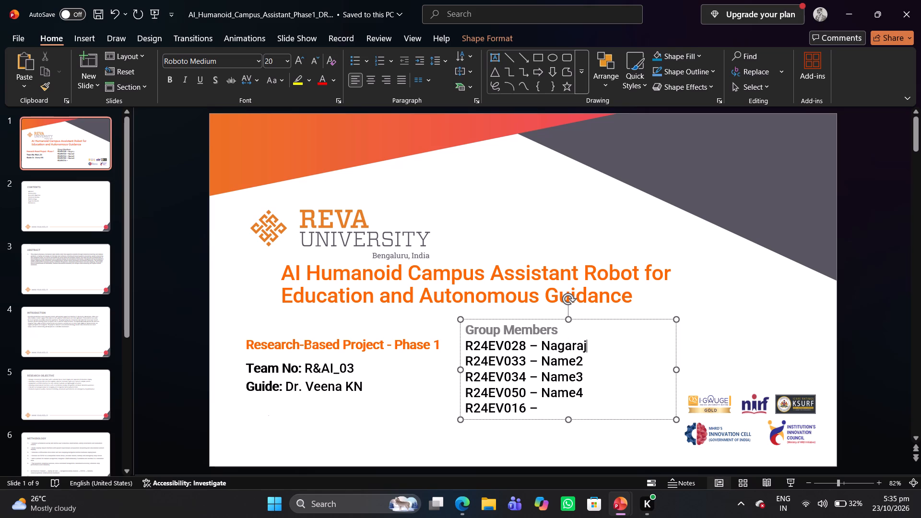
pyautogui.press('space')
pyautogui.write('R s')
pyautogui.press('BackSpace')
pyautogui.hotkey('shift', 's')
# Replace the Name2 placeholder with the second member's name.
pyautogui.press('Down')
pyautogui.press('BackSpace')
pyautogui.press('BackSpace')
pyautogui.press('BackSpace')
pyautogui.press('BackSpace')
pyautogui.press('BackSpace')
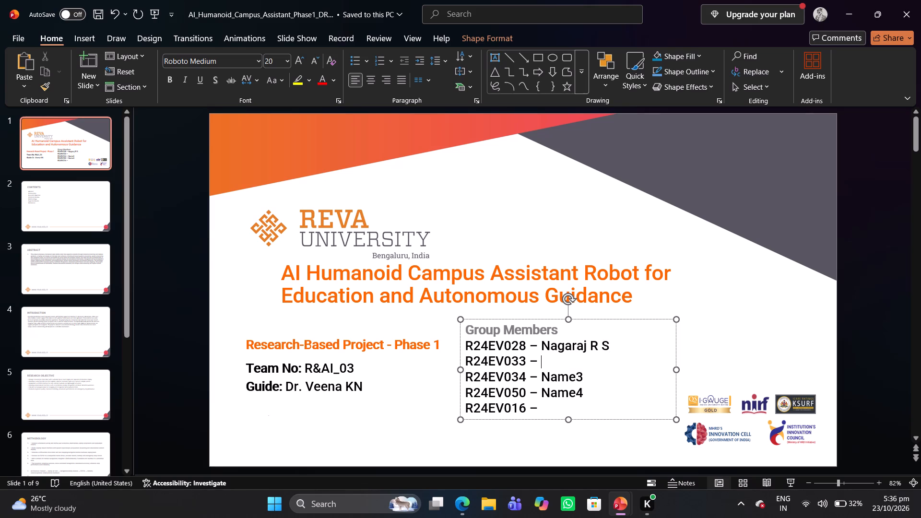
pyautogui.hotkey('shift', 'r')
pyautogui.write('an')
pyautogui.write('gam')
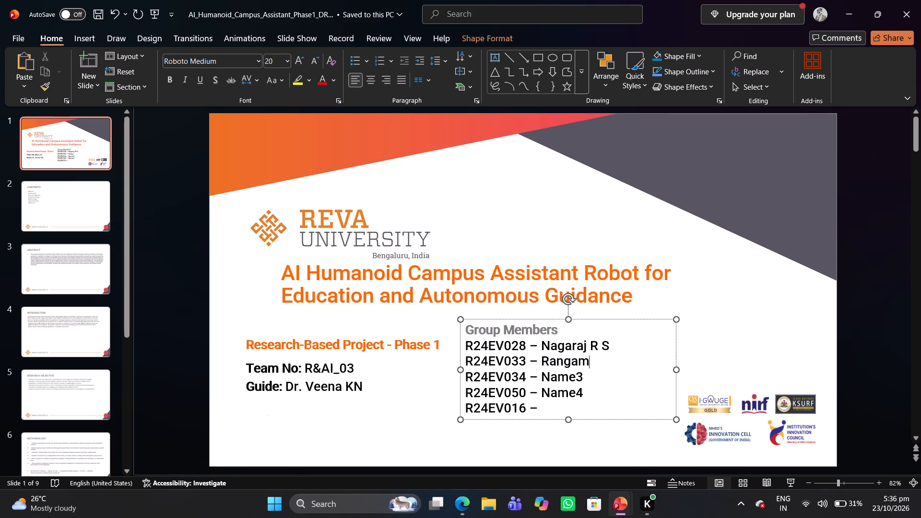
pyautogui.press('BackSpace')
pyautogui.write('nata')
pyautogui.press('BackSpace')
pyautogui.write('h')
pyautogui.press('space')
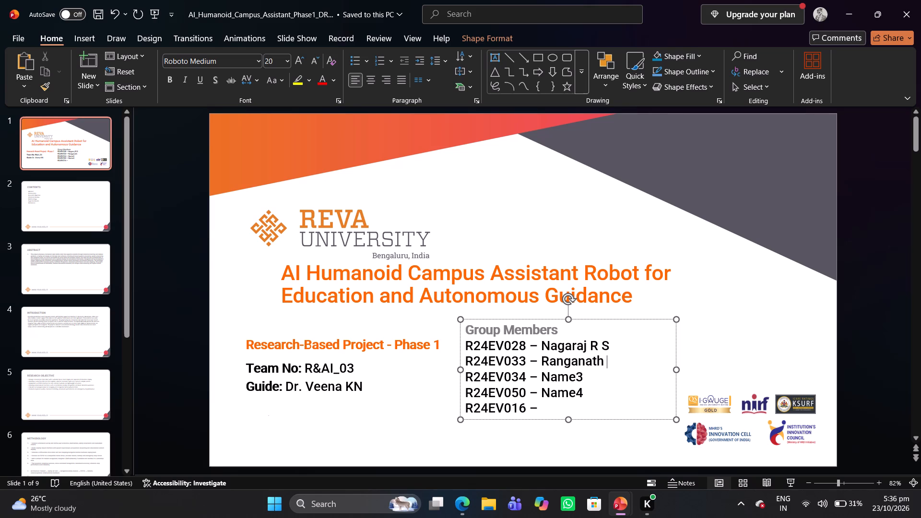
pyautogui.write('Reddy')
# Replace the Name3 placeholder with the third member's name and initial.
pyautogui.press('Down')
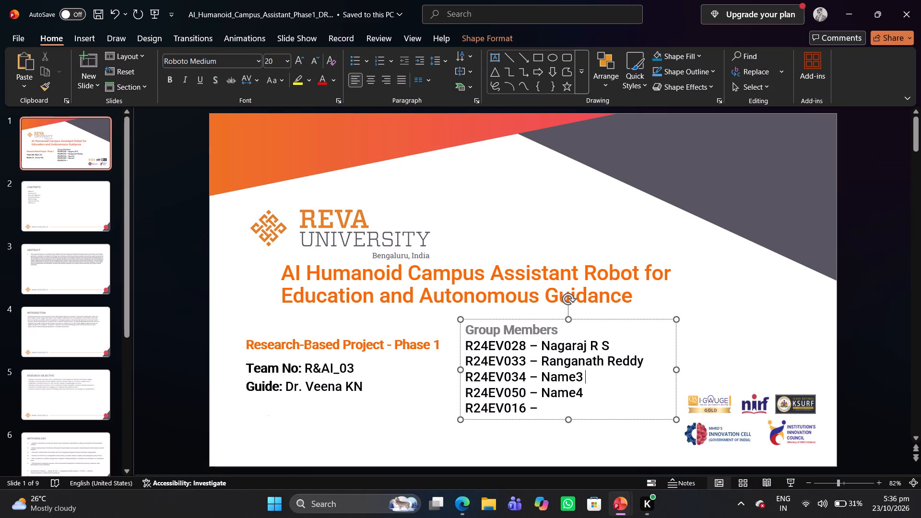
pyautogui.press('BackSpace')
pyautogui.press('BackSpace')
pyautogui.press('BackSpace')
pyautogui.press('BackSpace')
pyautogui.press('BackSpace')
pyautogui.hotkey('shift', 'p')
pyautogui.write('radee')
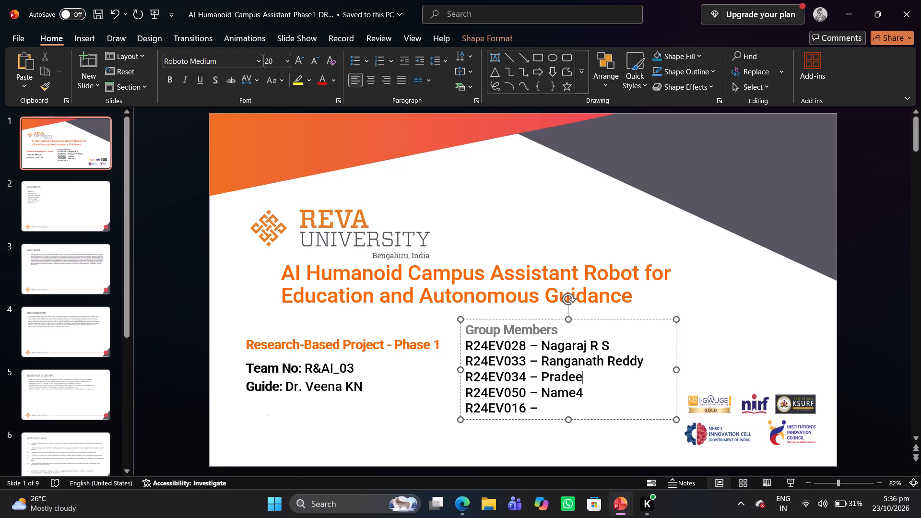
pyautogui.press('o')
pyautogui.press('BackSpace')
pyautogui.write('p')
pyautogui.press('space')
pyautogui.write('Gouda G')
# Replace the Name4 placeholder with the fourth member's name and initials, keeping the fifth line directly below.
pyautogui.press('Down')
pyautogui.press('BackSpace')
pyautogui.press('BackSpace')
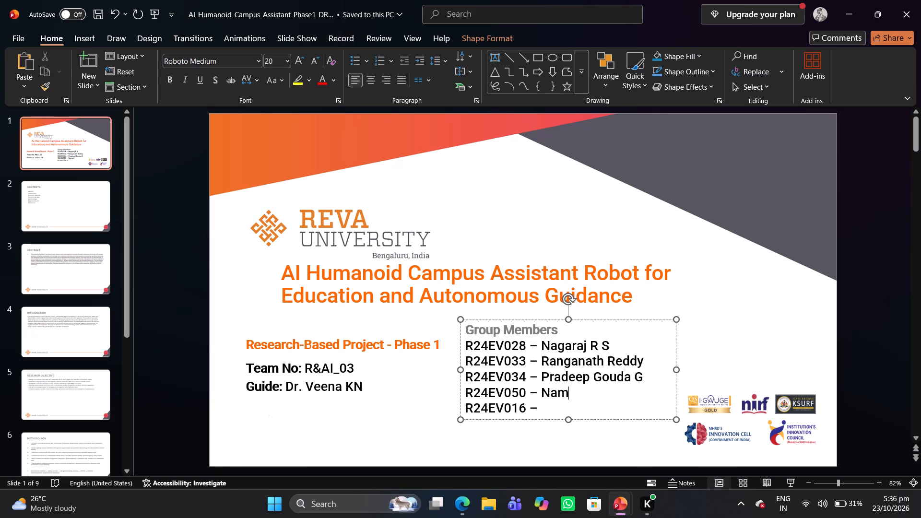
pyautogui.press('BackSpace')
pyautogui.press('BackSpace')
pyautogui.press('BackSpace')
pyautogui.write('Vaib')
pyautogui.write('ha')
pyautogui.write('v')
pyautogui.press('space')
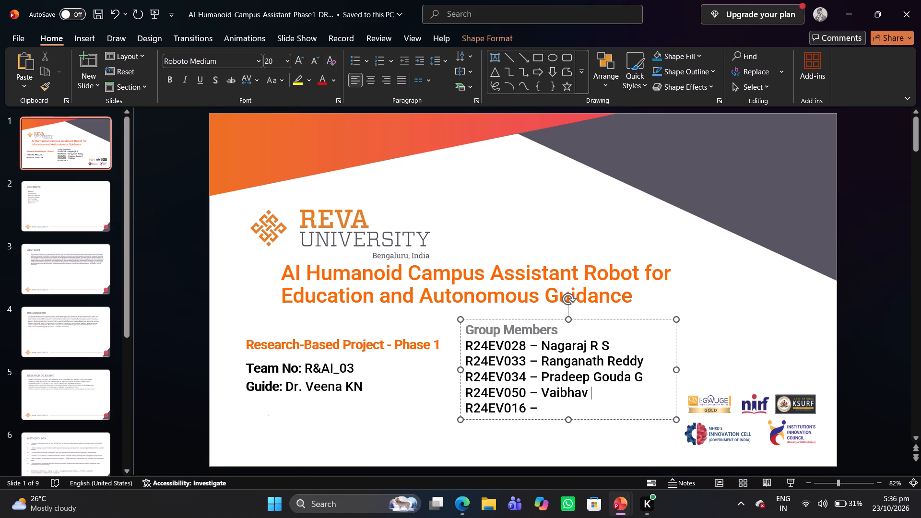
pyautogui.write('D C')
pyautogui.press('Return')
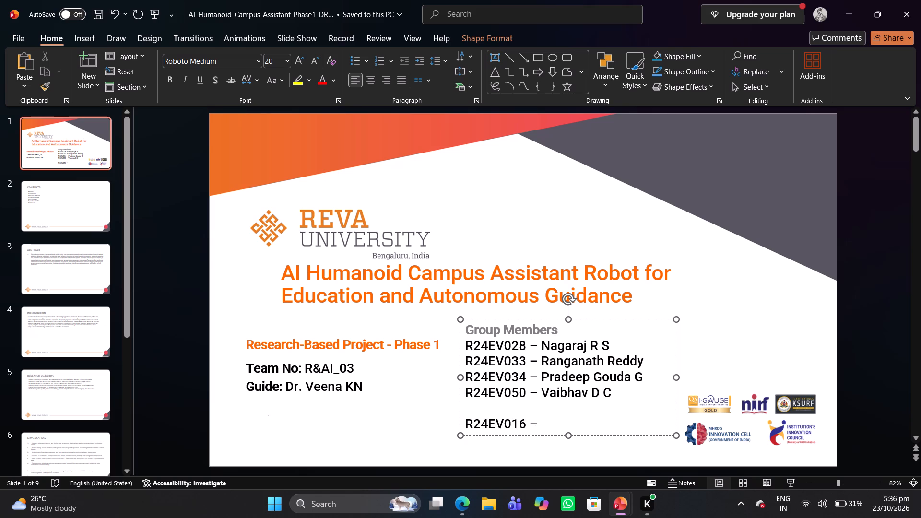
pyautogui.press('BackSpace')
# Enter the fifth member's name and initials after the dash on the last line of the group list.
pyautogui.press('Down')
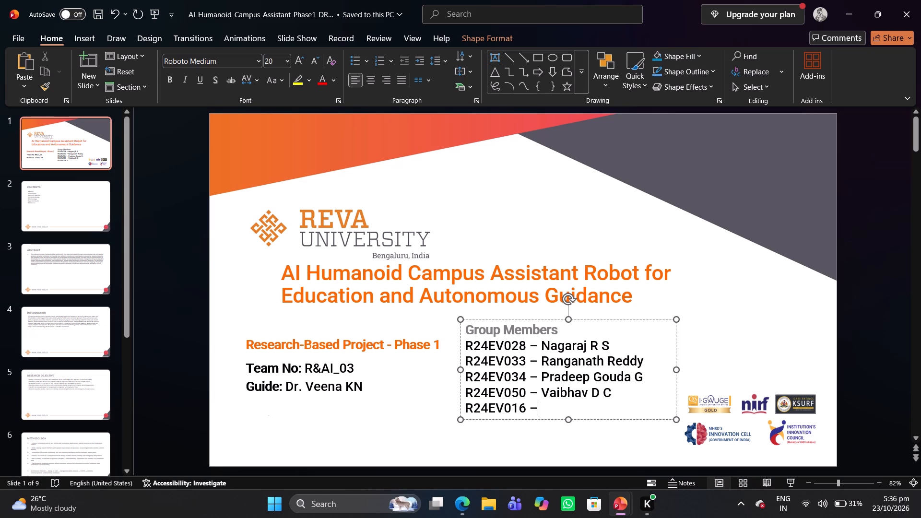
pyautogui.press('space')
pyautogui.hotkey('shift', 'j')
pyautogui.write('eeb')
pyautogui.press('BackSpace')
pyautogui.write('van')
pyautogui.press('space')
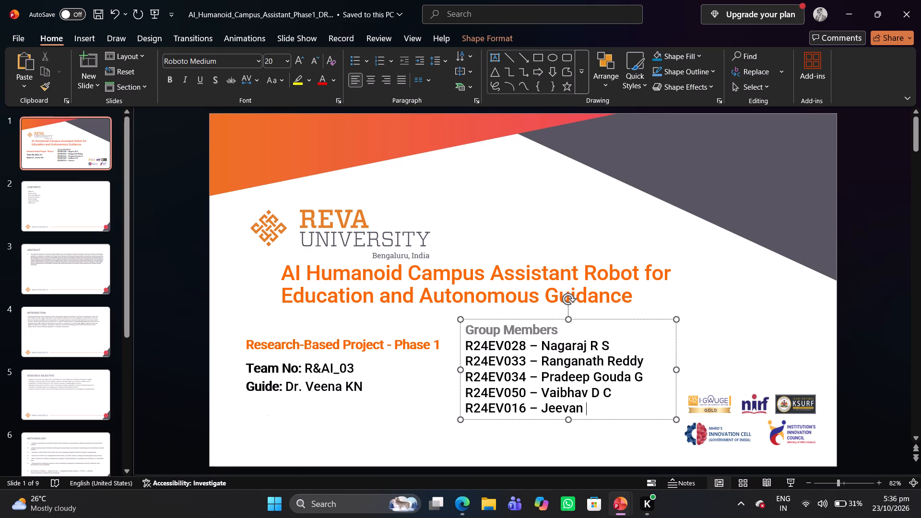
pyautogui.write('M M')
# Change the font colour of the Group Members heading to the darkest near-black shade under the black theme colour.
pyautogui.click(558, 331)
pyautogui.hotkey('shift', 'Left')
pyautogui.hotkey('shift', 'Left')
pyautogui.hotkey('shift', 'Left')
pyautogui.hotkey('shift', 'Left')
pyautogui.hotkey('shift', 'Left')
pyautogui.hotkey('shift', 'Left')
pyautogui.hotkey('shift', 'Left')
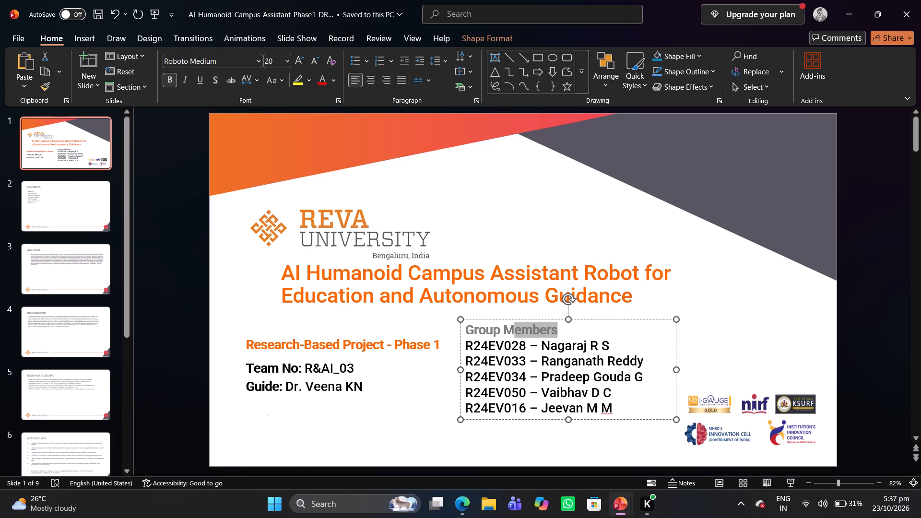
pyautogui.hotkey('shift', 'Left')
pyautogui.hotkey('shift', 'Left')
pyautogui.hotkey('shift', 'Left')
pyautogui.hotkey('shift', 'Left')
pyautogui.hotkey('shift', 'Left')
pyautogui.hotkey('shift', 'Left')
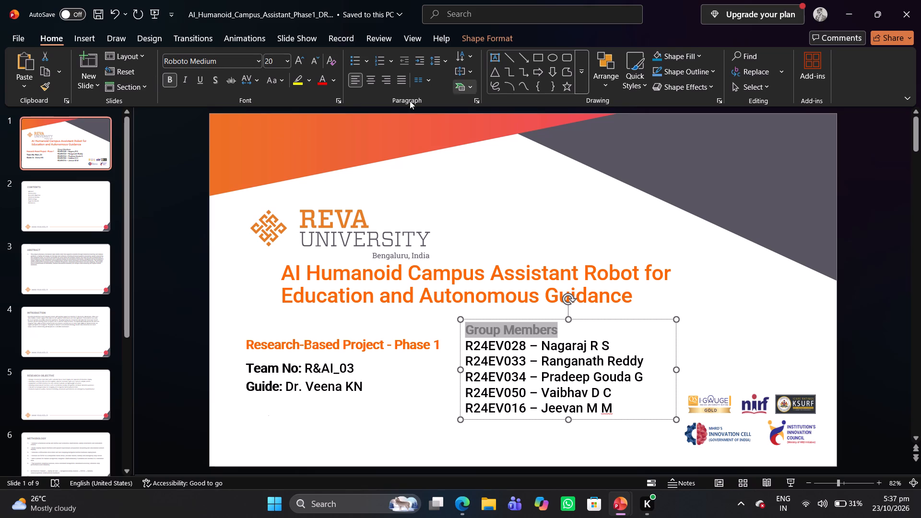
pyautogui.click(336, 80)
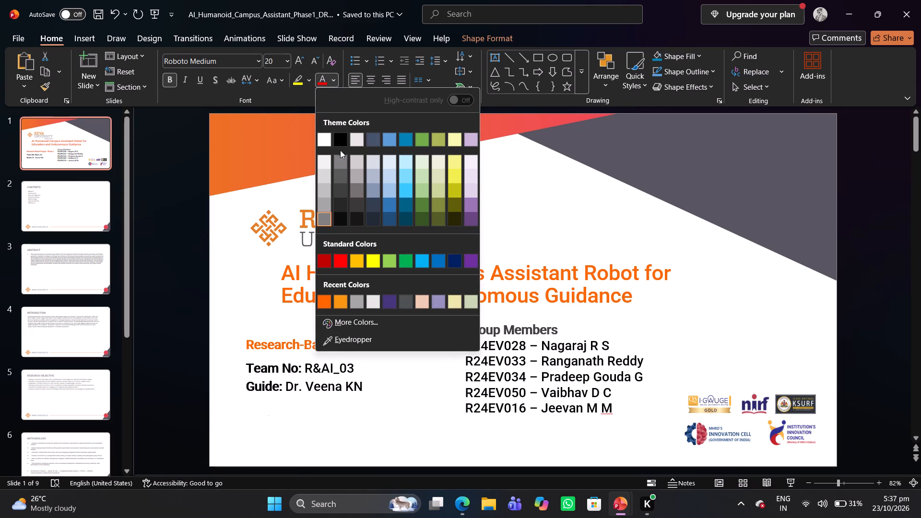
pyautogui.click(342, 223)
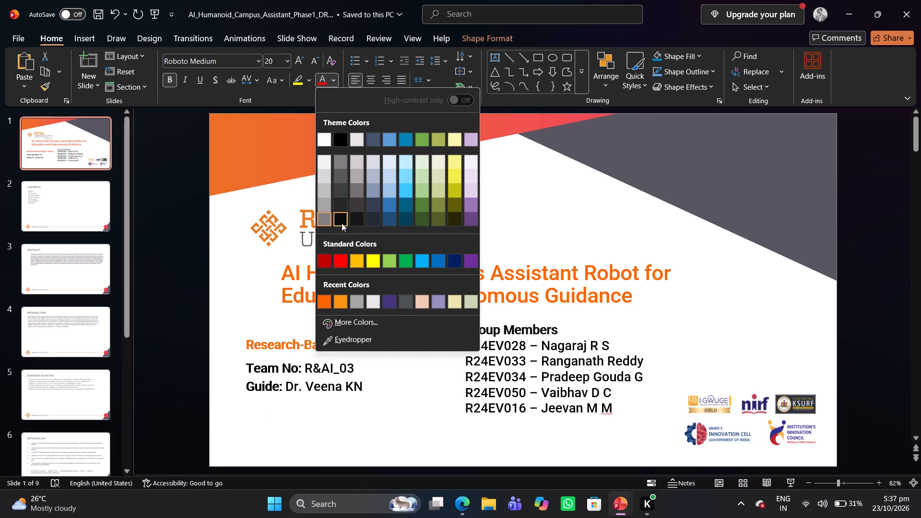
# Recolour the Group Members heading text with the darkest grey shade under the white theme colour.
pyautogui.click(431, 405)
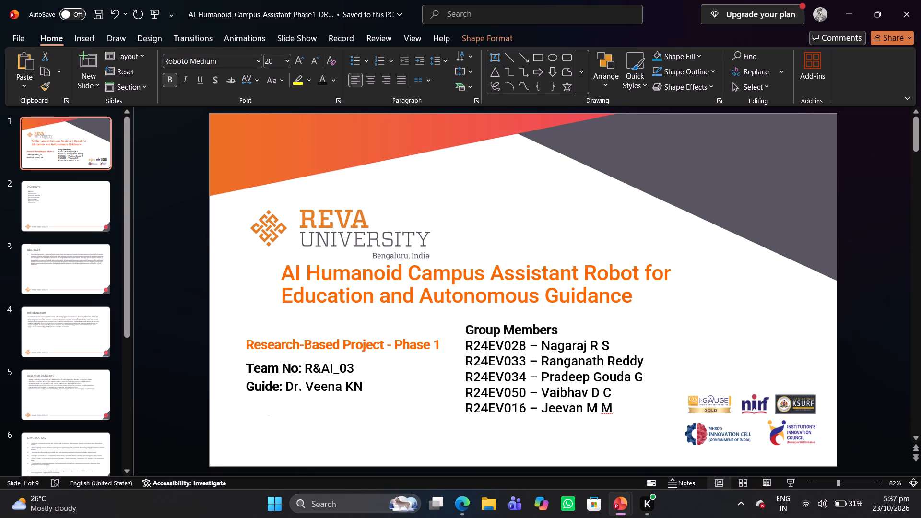
pyautogui.click(561, 337)
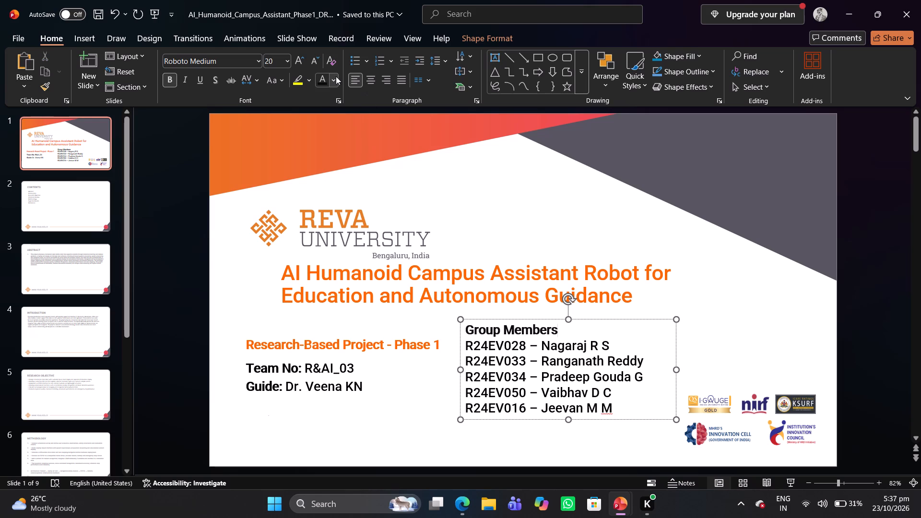
pyautogui.click(336, 76)
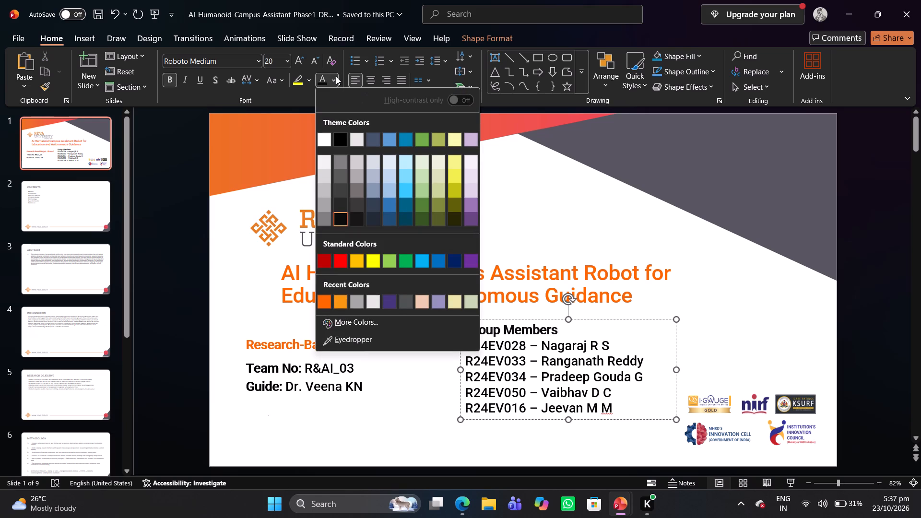
pyautogui.click(328, 224)
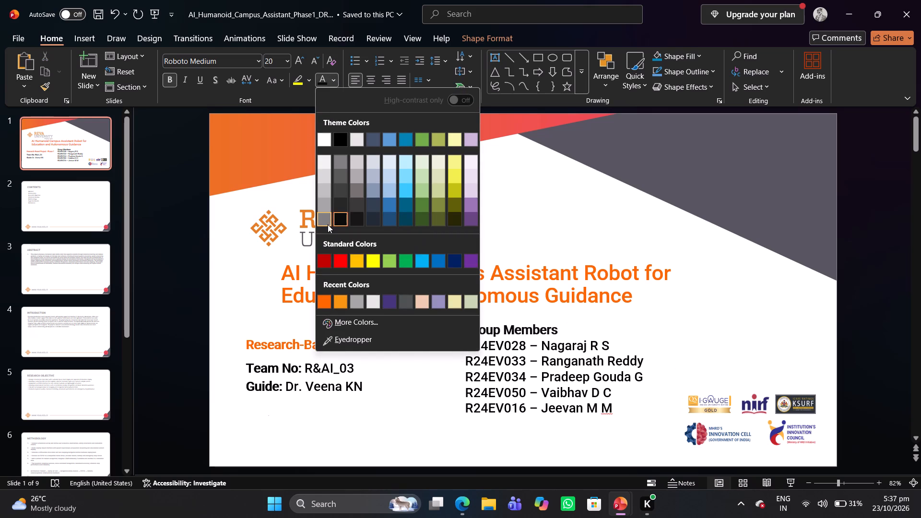
pyautogui.moveTo(571, 335); pyautogui.dragTo(521, 335)
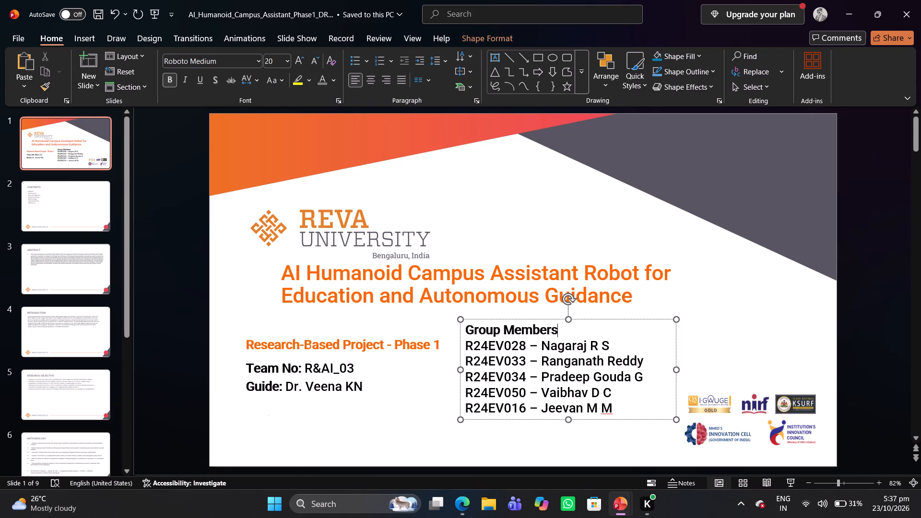
pyautogui.moveTo(521, 335); pyautogui.dragTo(462, 333)
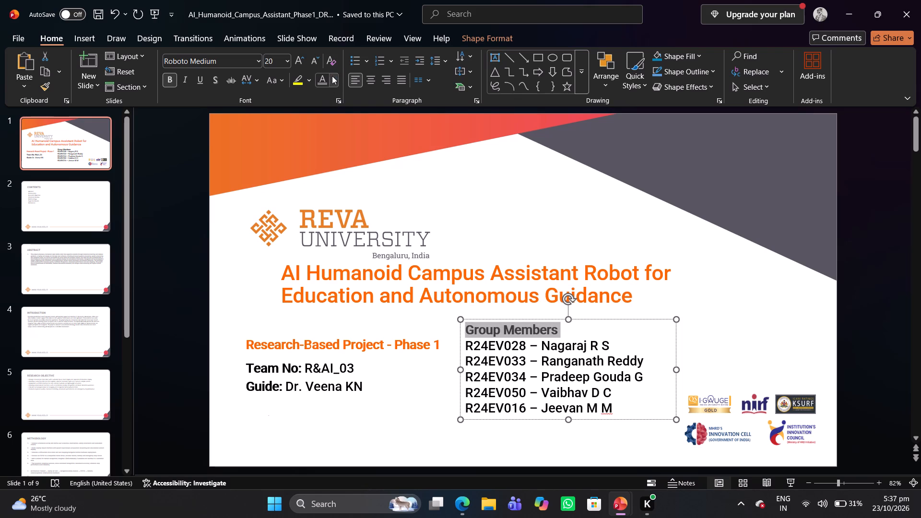
pyautogui.click(332, 76)
pyautogui.click(319, 220)
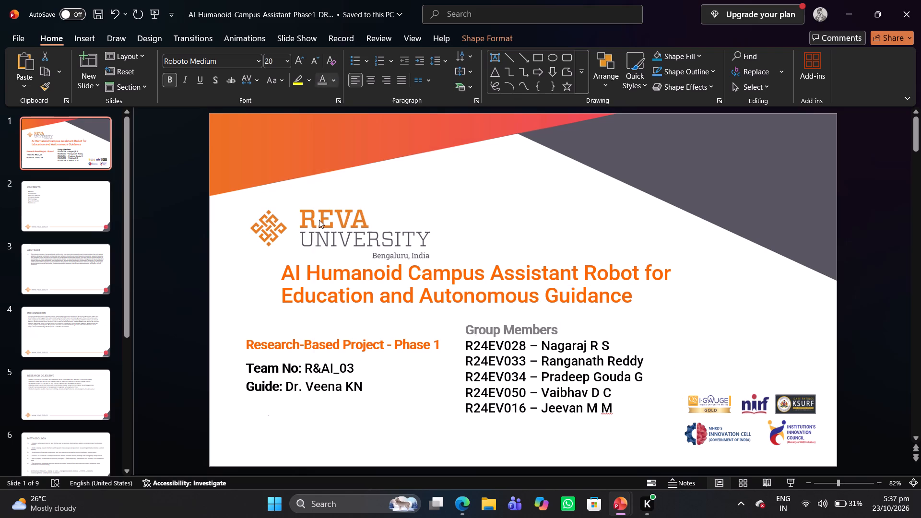
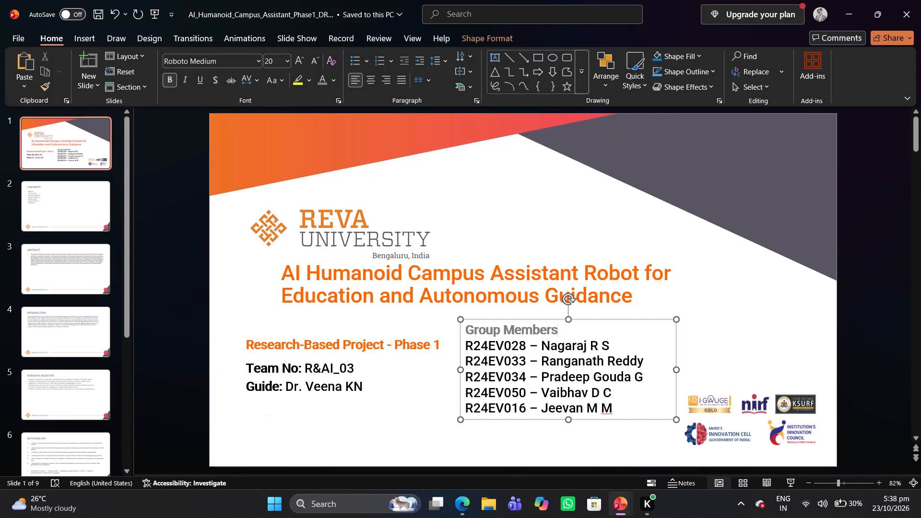
# Add a colon at the end of the Group Members heading.
pyautogui.press(';')
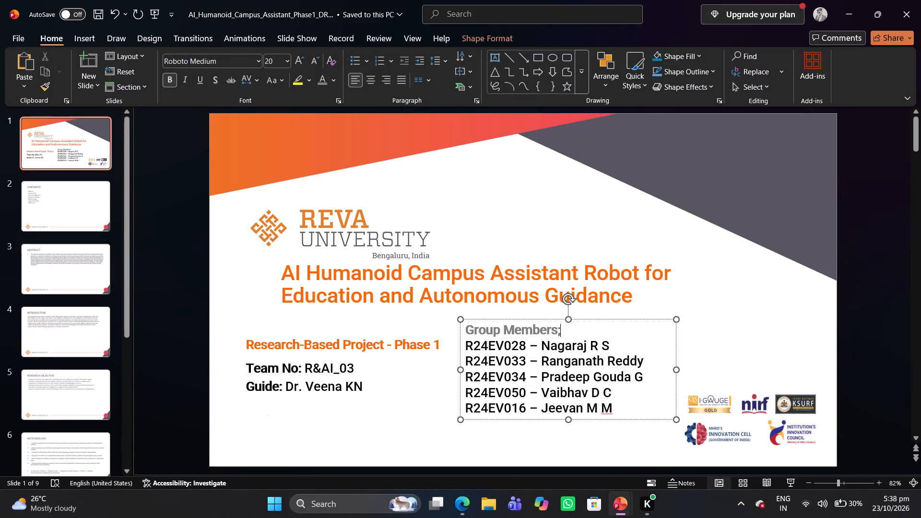
pyautogui.press('BackSpace')
pyautogui.hotkey('shift', ':')
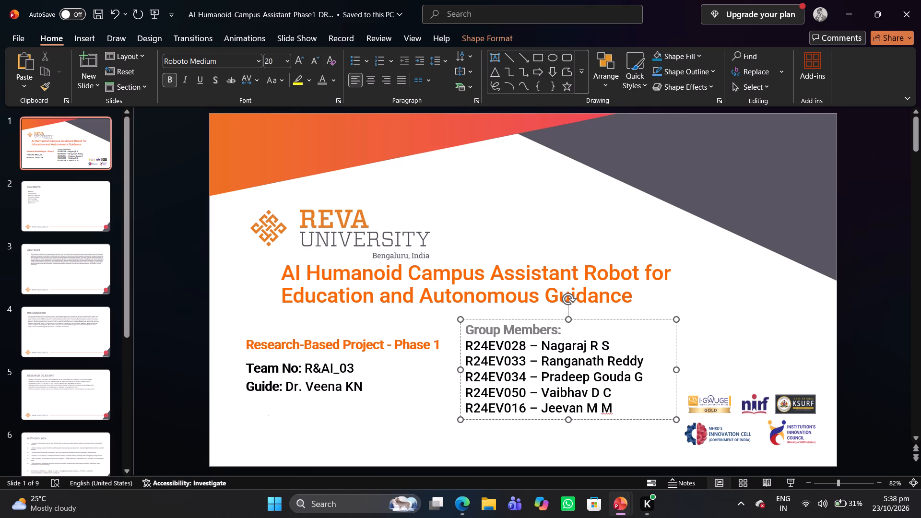
# Recolour the whole Group Members: heading, including its colon, with a near-black shade under the black theme colour, and deselect the text box.
pyautogui.hotkey('shift', 'Left')
pyautogui.hotkey('shift', 'Left')
pyautogui.hotkey('shift', 'Left')
pyautogui.hotkey('shift', 'Left')
pyautogui.hotkey('shift', 'Left')
pyautogui.hotkey('shift', 'Left')
pyautogui.hotkey('shift', 'Left')
pyautogui.hotkey('shift', 'Left')
pyautogui.hotkey('shift', 'Left')
pyautogui.hotkey('shift', 'Left')
pyautogui.hotkey('shift', 'Left')
pyautogui.hotkey('shift', 'Left')
pyautogui.hotkey('shift', 'Left')
pyautogui.hotkey('shift', 'Left')
pyautogui.hotkey('shift', 'Left')
pyautogui.hotkey('shift', 'Left')
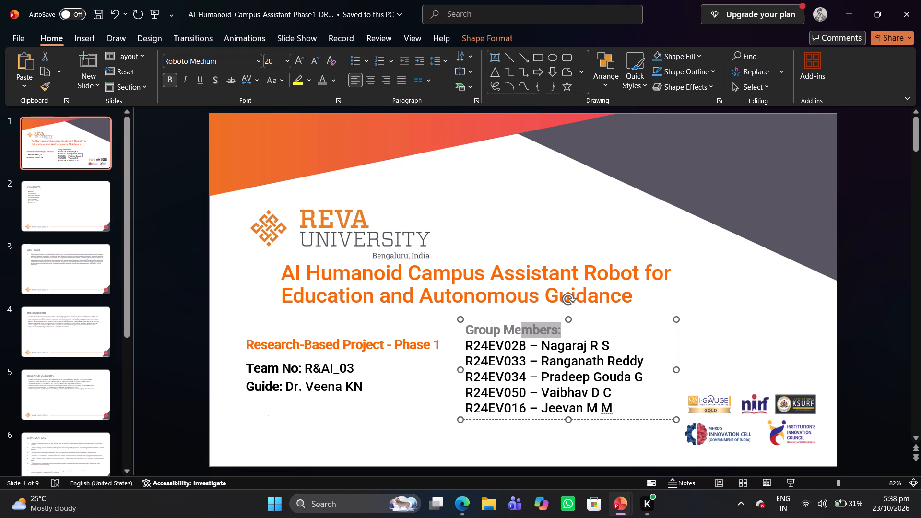
pyautogui.click(330, 76)
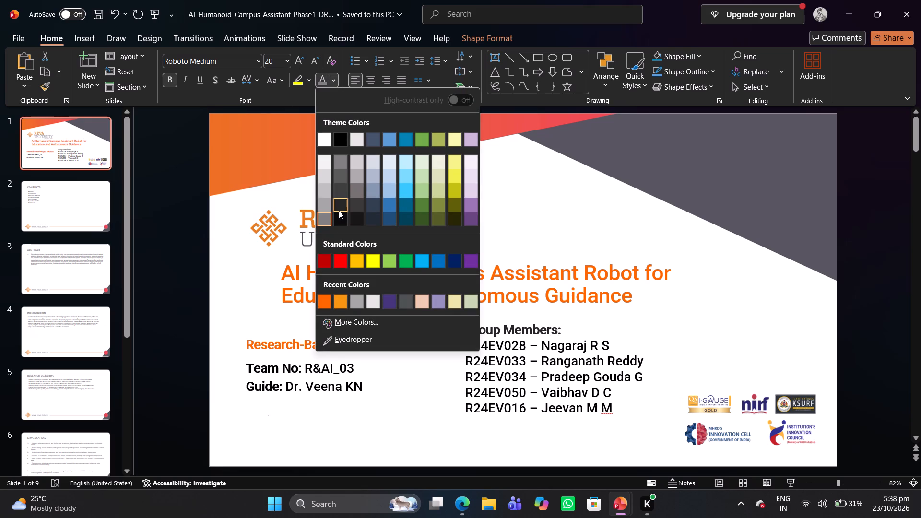
pyautogui.click(340, 213)
pyautogui.click(727, 325)
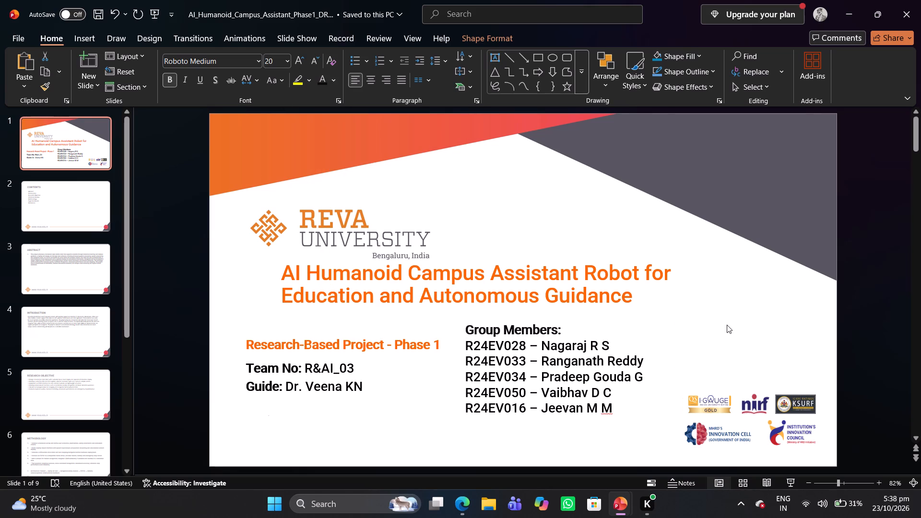
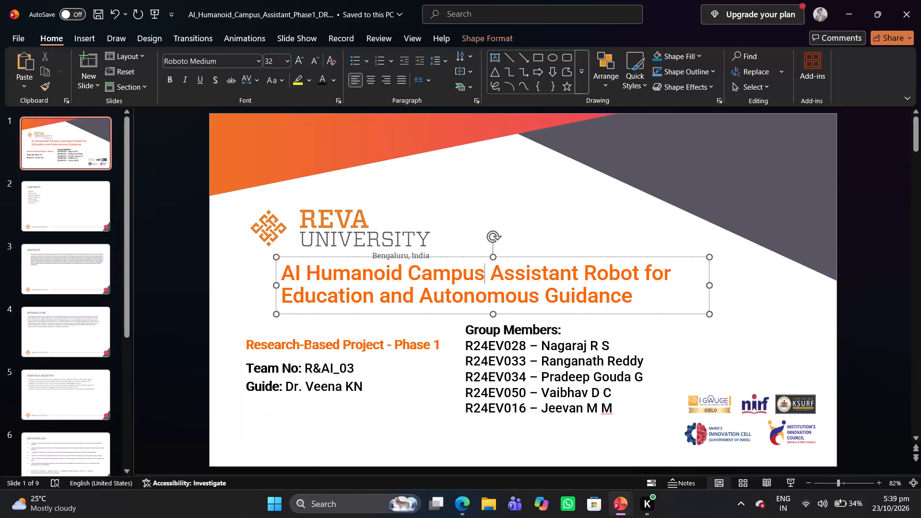
# Delete the word Campus and its extra space from the project title on the title slide, and deselect the text box.
pyautogui.press('BackSpace')
pyautogui.press('BackSpace')
pyautogui.press('BackSpace')
pyautogui.press('BackSpace')
pyautogui.press('BackSpace')
pyautogui.press('BackSpace')
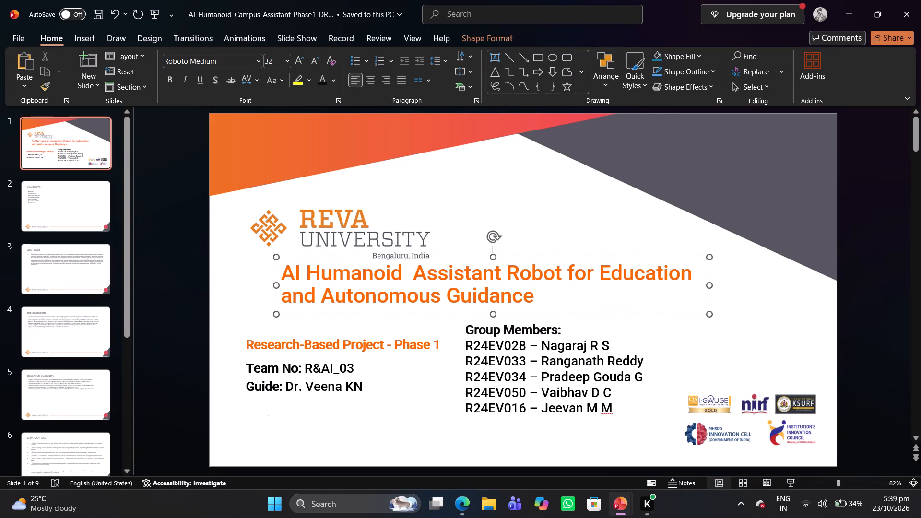
pyautogui.press('BackSpace')
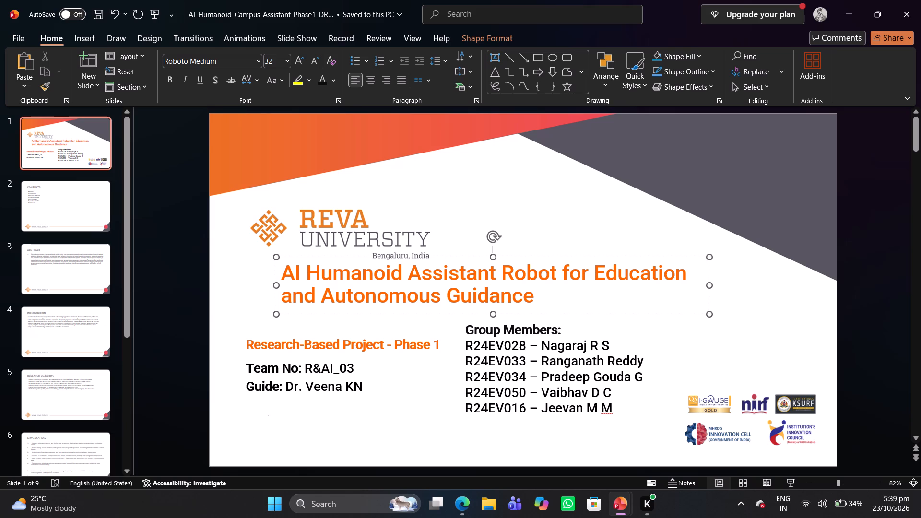
pyautogui.click(688, 345)
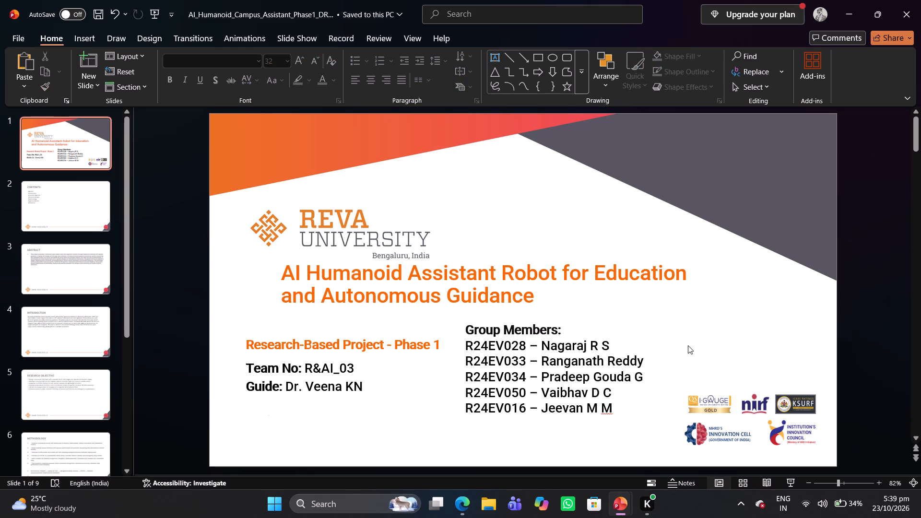
# Open the Contents slide in the project deck, and switch to the TeamNo_RBP_5sem template's matching Contents slide.
pyautogui.press('Down')
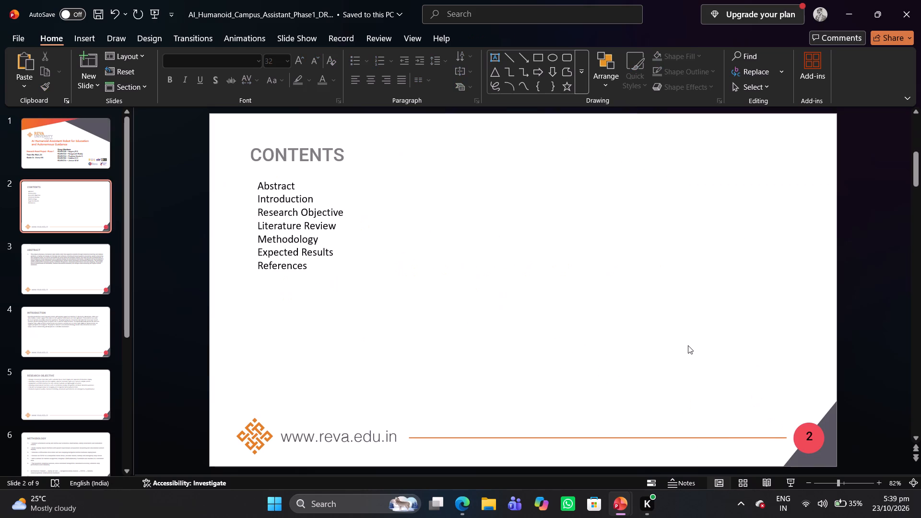
pyautogui.hotkey('alt', 'Tab')
pyautogui.press('Down')
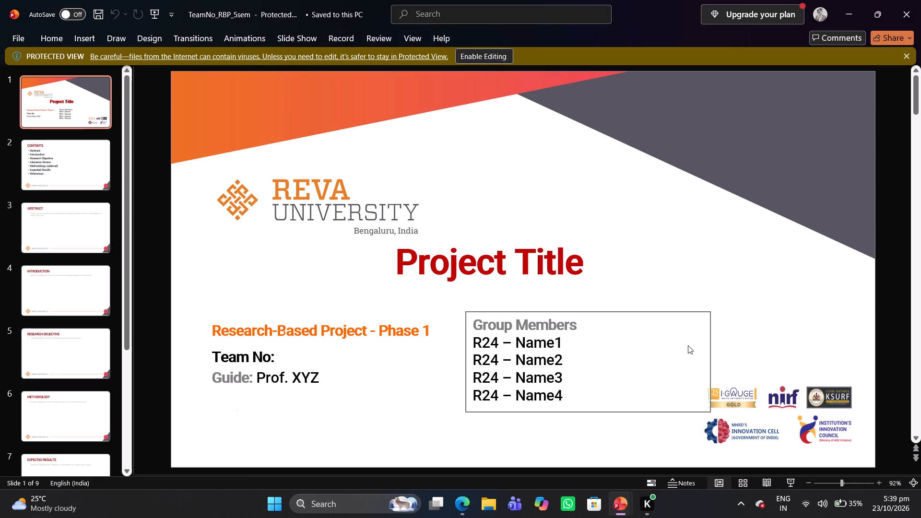
pyautogui.click(786, 332)
pyautogui.press('Down')
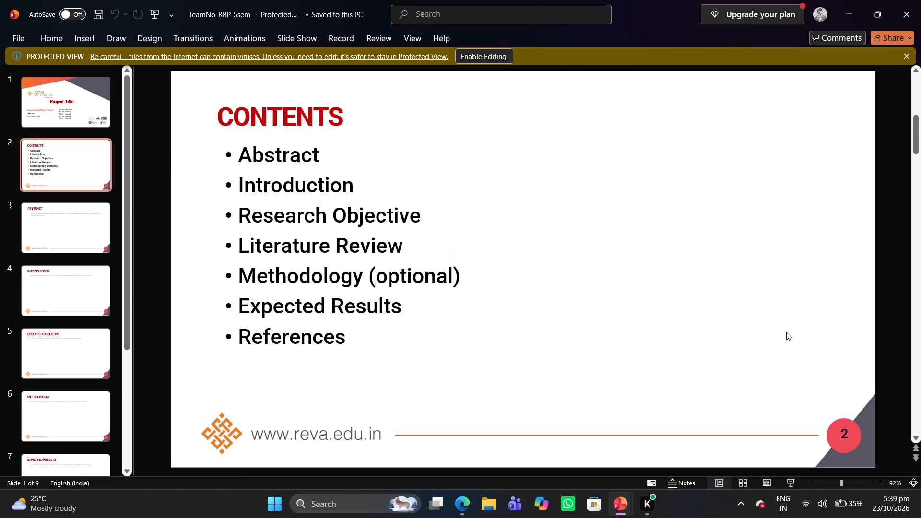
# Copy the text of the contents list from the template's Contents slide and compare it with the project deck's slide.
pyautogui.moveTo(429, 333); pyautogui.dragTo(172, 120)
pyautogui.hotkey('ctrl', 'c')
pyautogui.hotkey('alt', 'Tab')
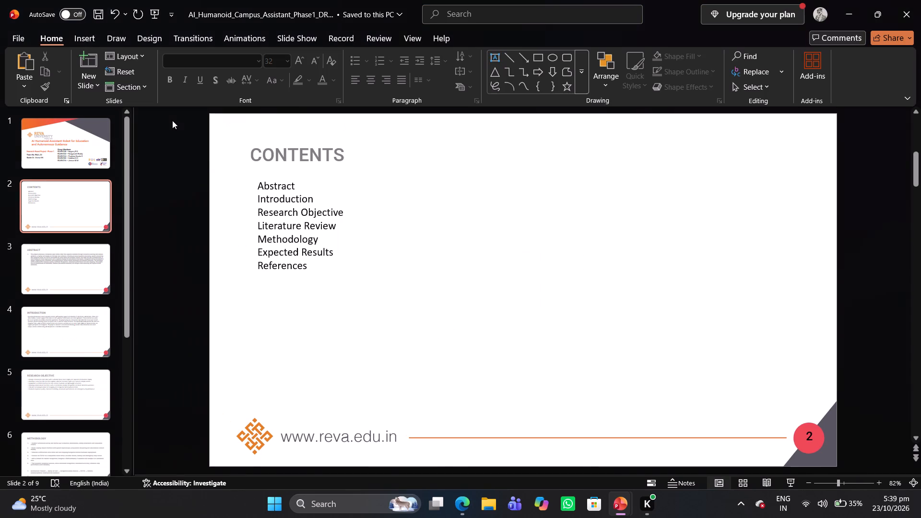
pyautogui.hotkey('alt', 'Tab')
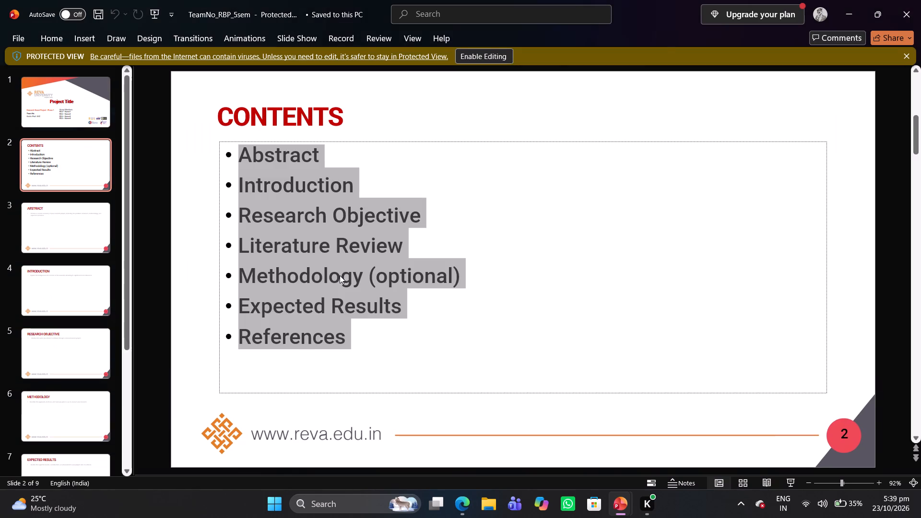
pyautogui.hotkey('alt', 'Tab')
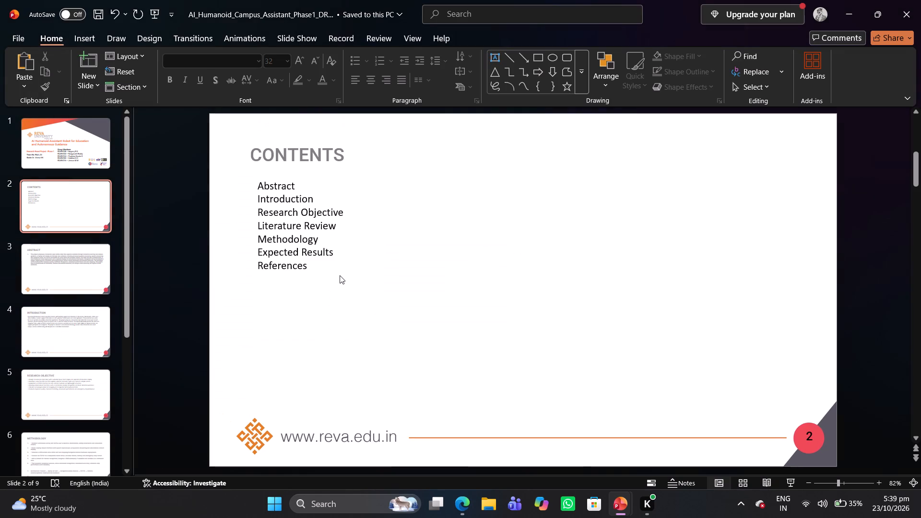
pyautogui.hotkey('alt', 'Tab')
# Copy the red CONTENTS heading box from the template and paste it onto slide 2 of the AI Humanoid deck.
pyautogui.click(357, 95)
pyautogui.moveTo(355, 106); pyautogui.dragTo(213, 134)
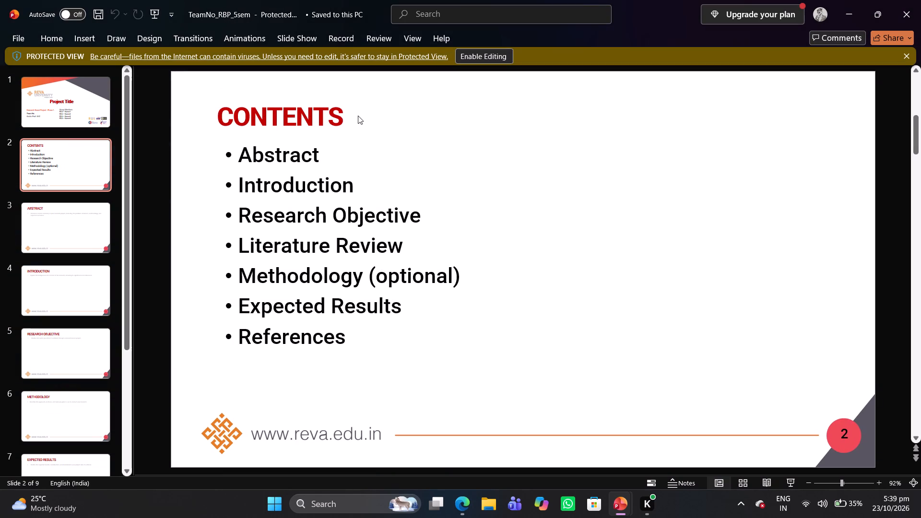
pyautogui.click(358, 116)
pyautogui.click(342, 116)
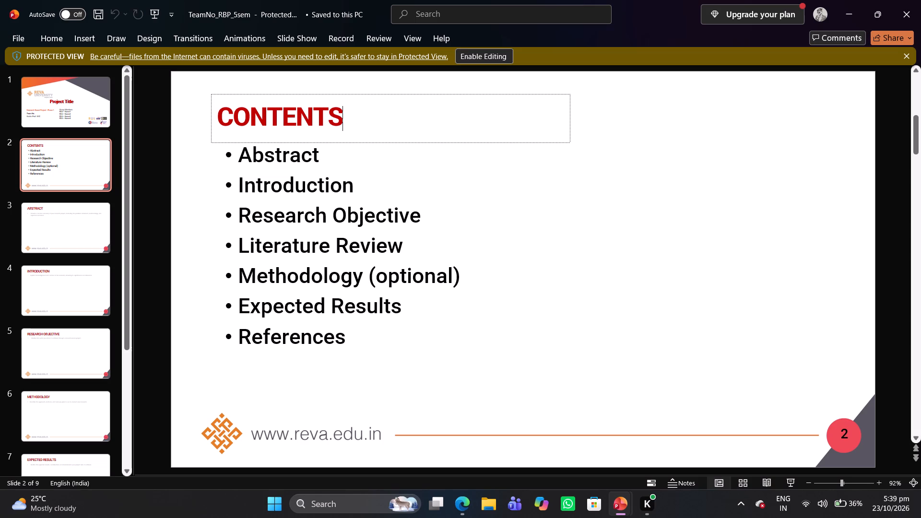
pyautogui.click(342, 116)
pyautogui.rightClick(358, 140)
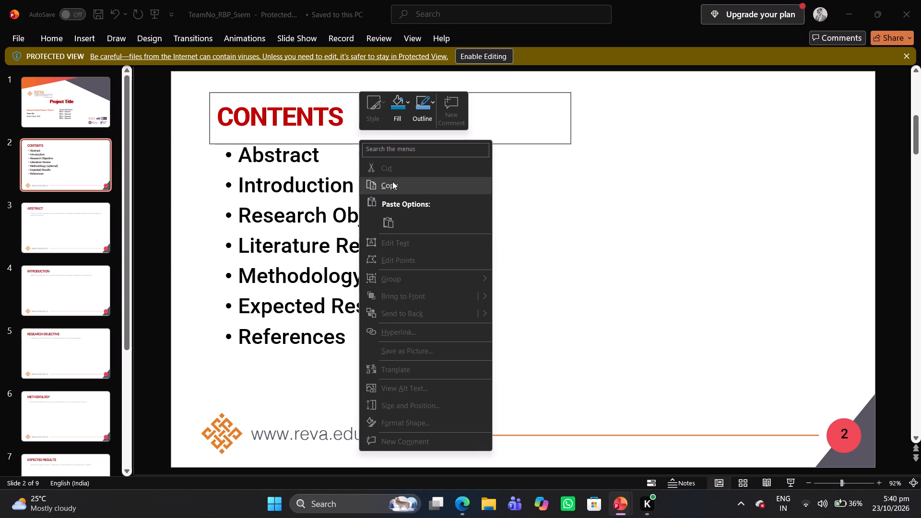
pyautogui.click(392, 182)
pyautogui.hotkey('alt', 'Tab')
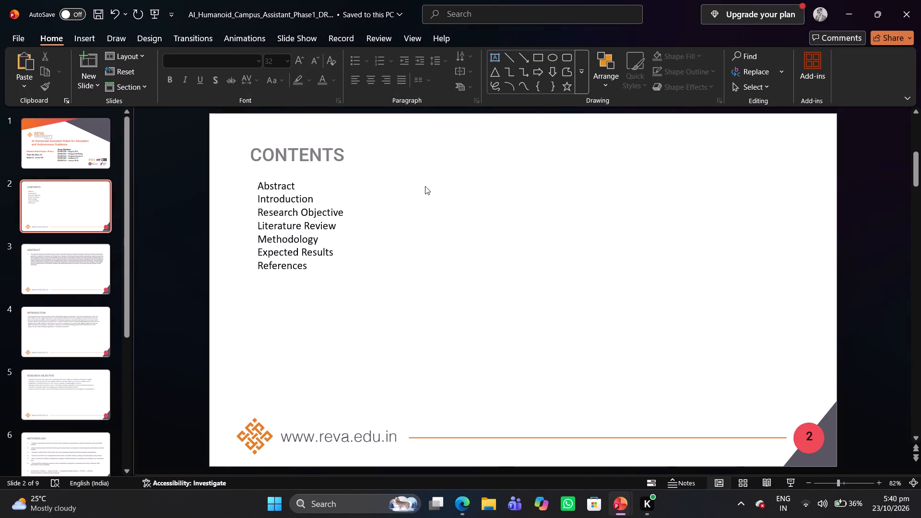
pyautogui.click(342, 157)
pyautogui.hotkey('ctrl', 'v')
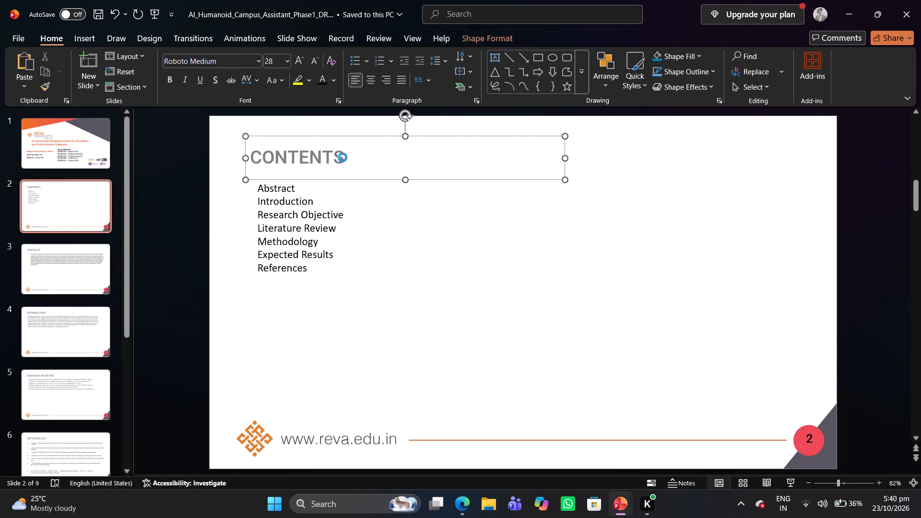
# Delete the original grey CONTENTS heading from slide 2.
pyautogui.click(342, 150)
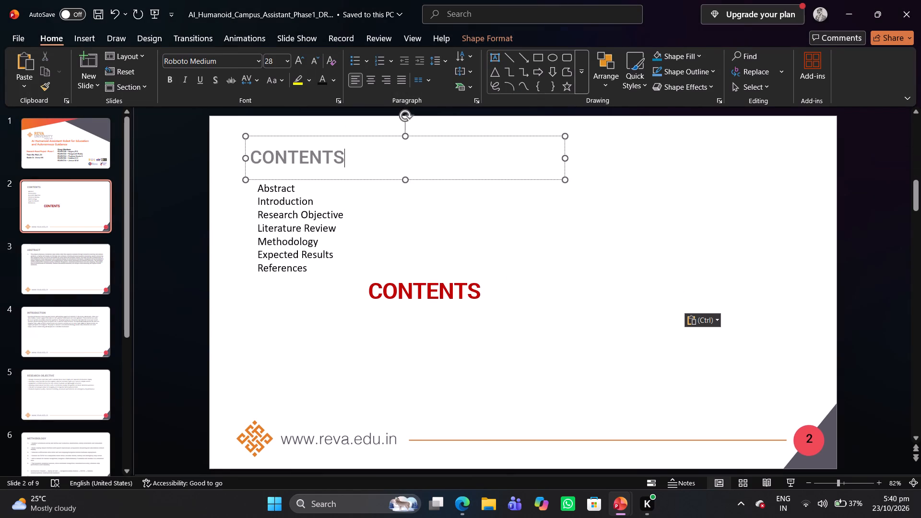
pyautogui.rightClick(342, 150)
pyautogui.press('Delete')
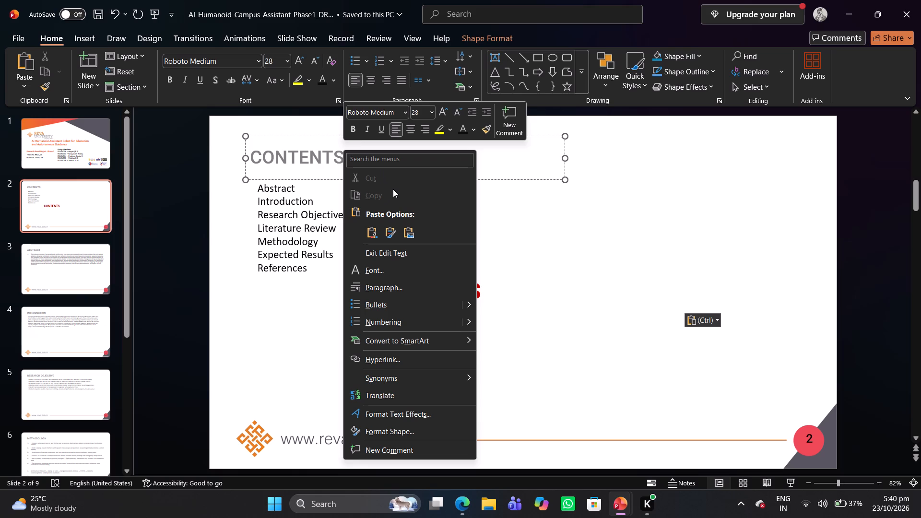
pyautogui.rightClick(245, 135)
pyautogui.click(303, 164)
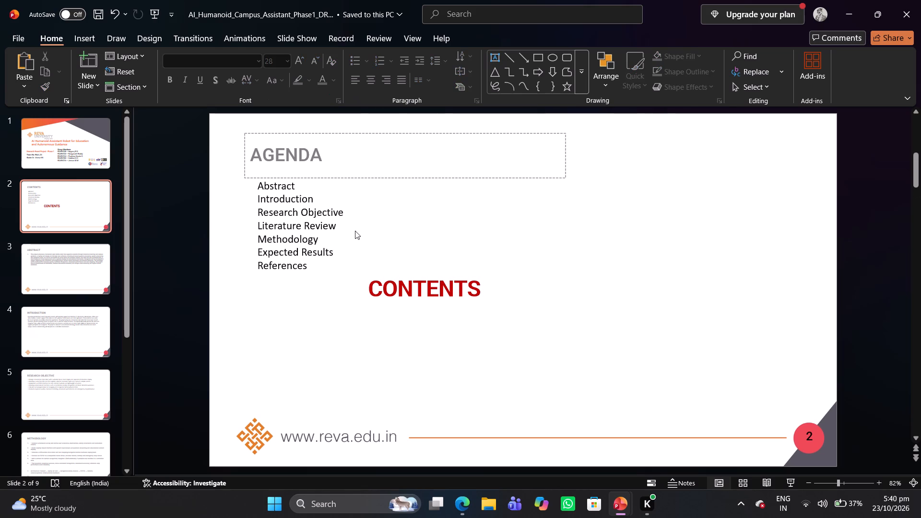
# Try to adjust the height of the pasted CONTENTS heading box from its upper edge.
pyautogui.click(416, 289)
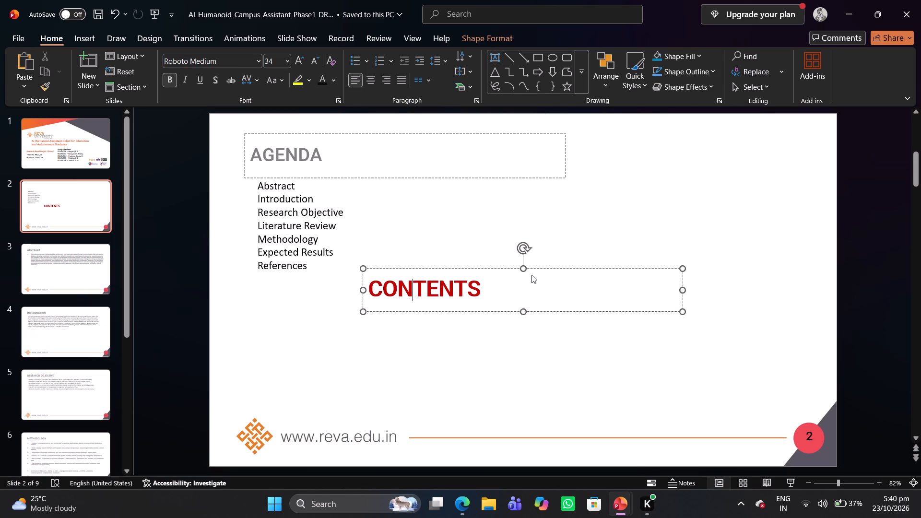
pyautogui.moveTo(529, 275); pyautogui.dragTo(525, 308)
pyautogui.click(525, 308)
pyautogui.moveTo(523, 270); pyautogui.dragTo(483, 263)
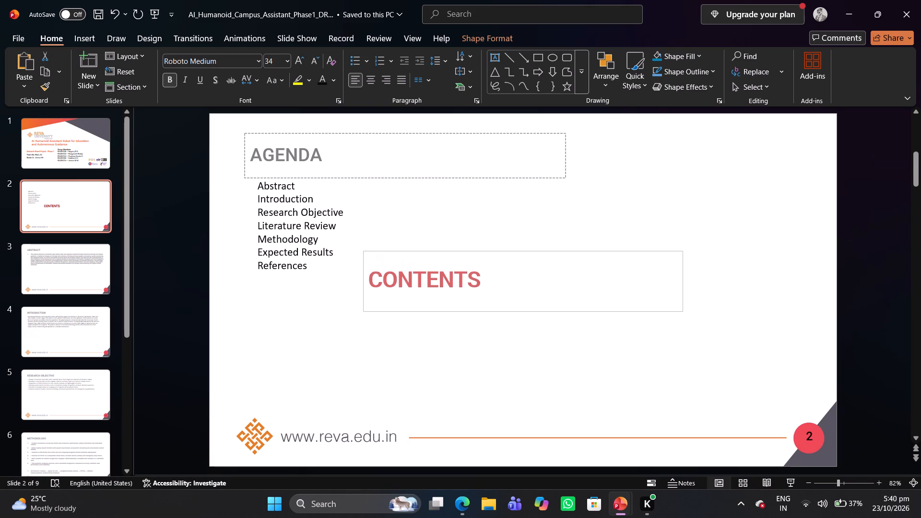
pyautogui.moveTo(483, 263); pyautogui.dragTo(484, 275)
# Copy the red CONTENTS text from the pasted box into the empty AGENDA title placeholder on slide 2.
pyautogui.moveTo(491, 298); pyautogui.dragTo(386, 282)
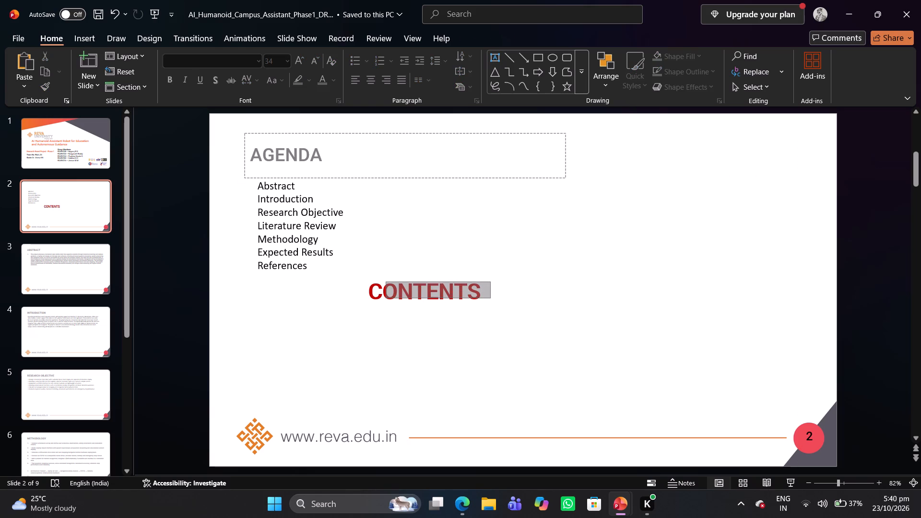
pyautogui.click(485, 298)
pyautogui.click(475, 290)
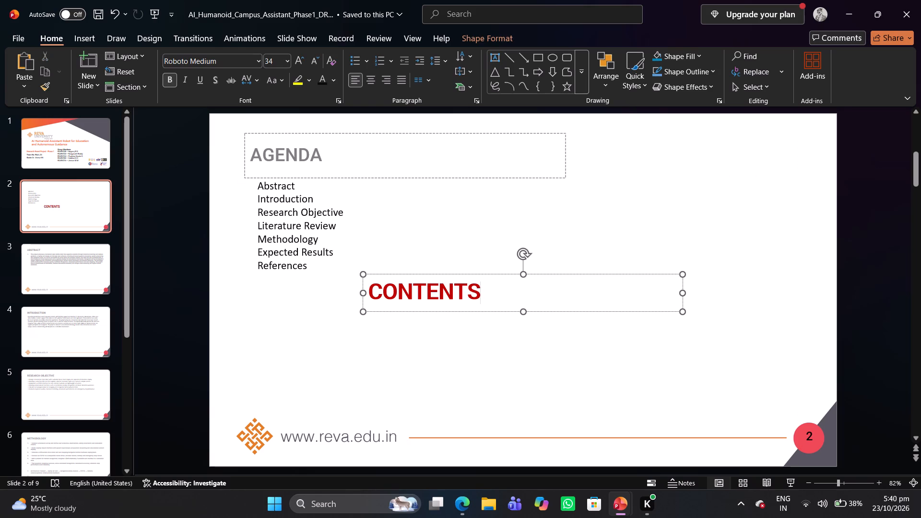
pyautogui.hotkey('ctrl', 'shift', 'Left')
pyautogui.hotkey('ctrl', 'c')
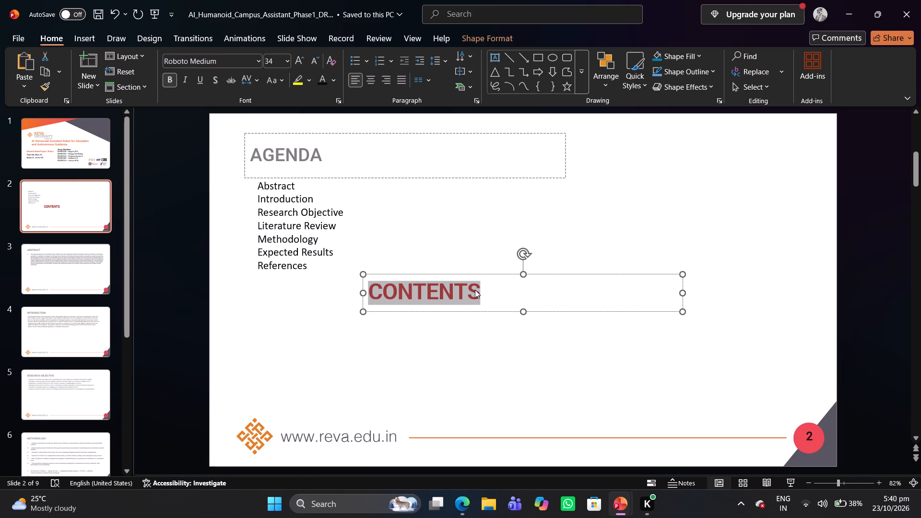
pyautogui.click(406, 155)
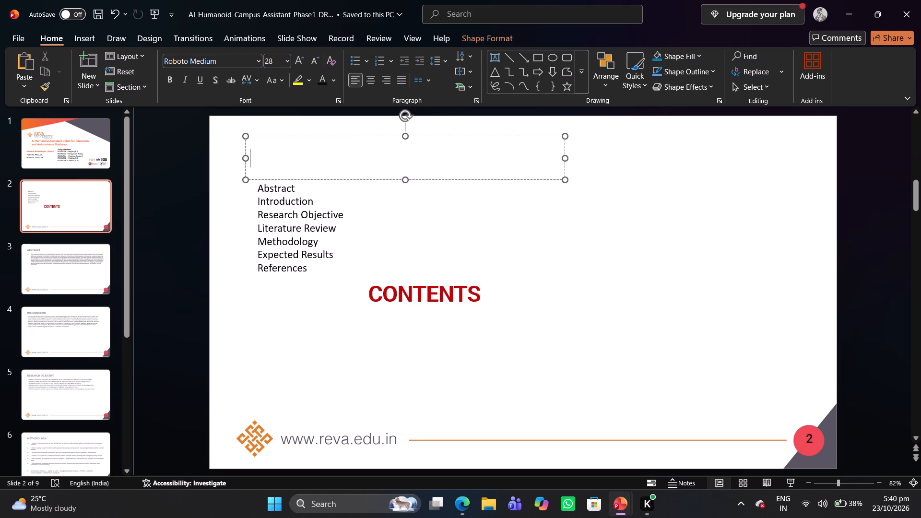
pyautogui.hotkey('ctrl', 'v')
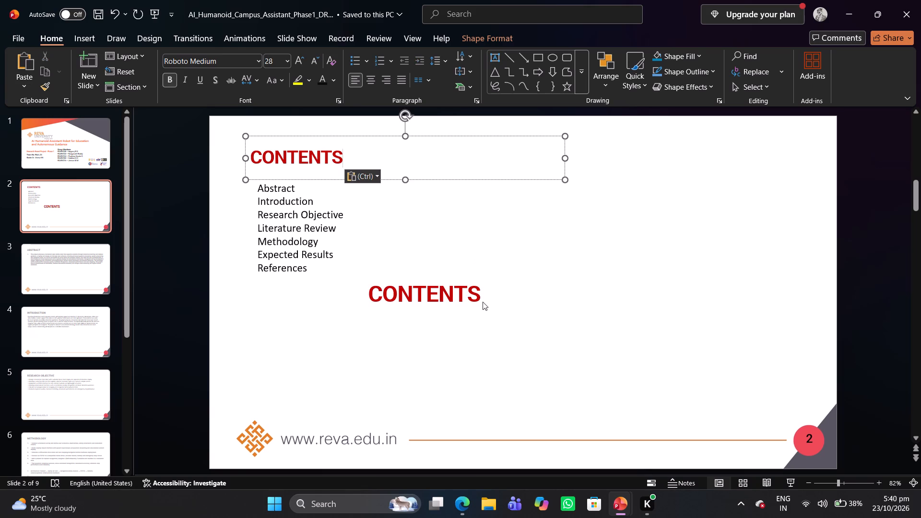
# Remove the duplicate CONTENTS text and its box from the middle of slide 2.
pyautogui.doubleClick(472, 299)
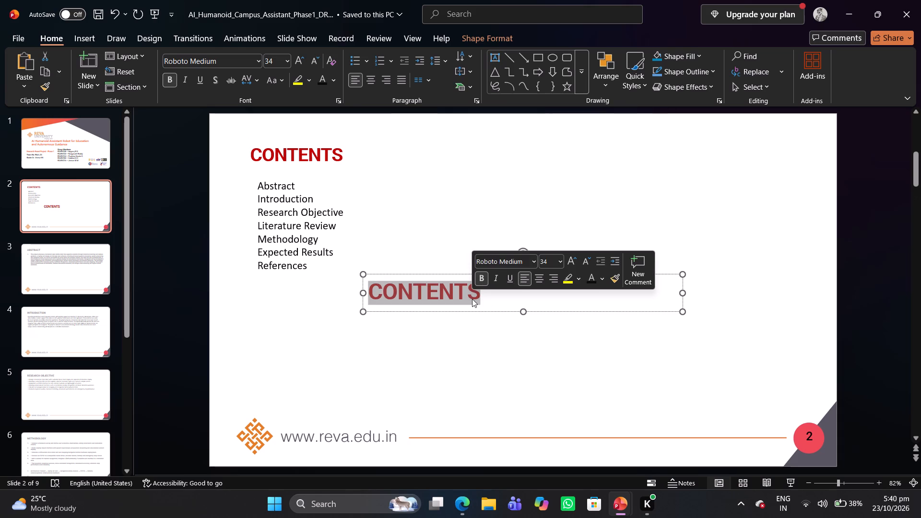
pyautogui.press('Delete')
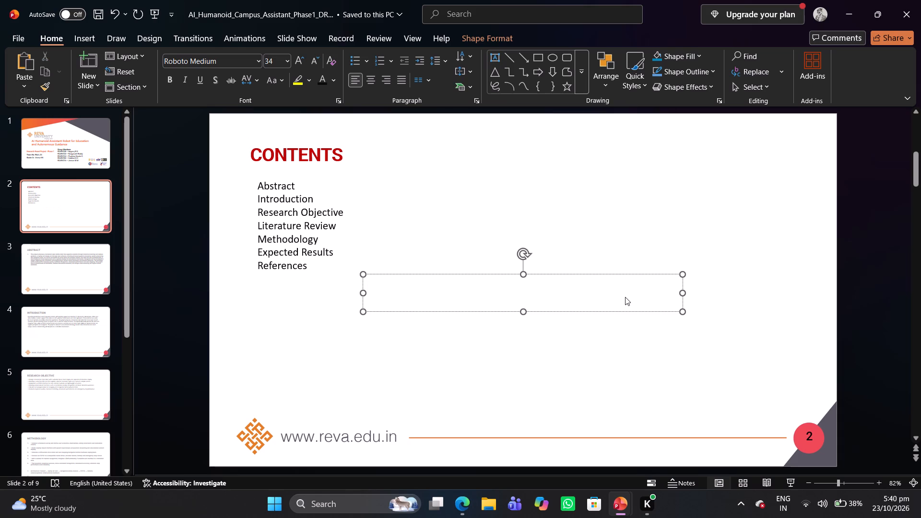
pyautogui.rightClick(682, 272)
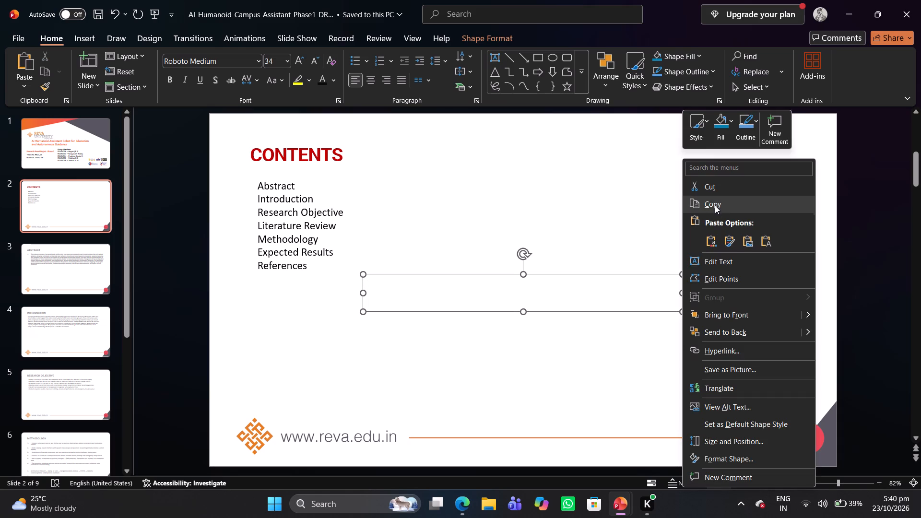
pyautogui.click(717, 180)
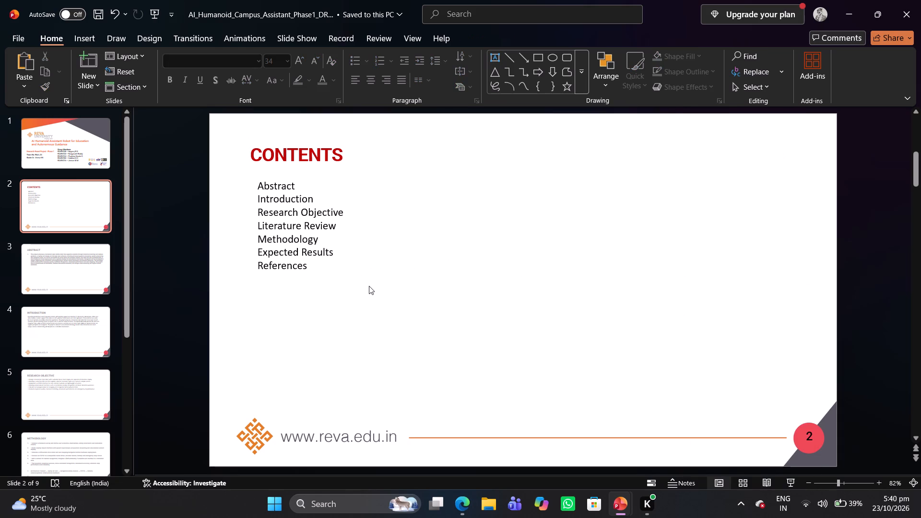
# Copy the bulleted contents list box from slide 2 of the TeamNo_RBP_5sem template and return to the AI Humanoid deck.
pyautogui.hotkey('alt', 'Tab')
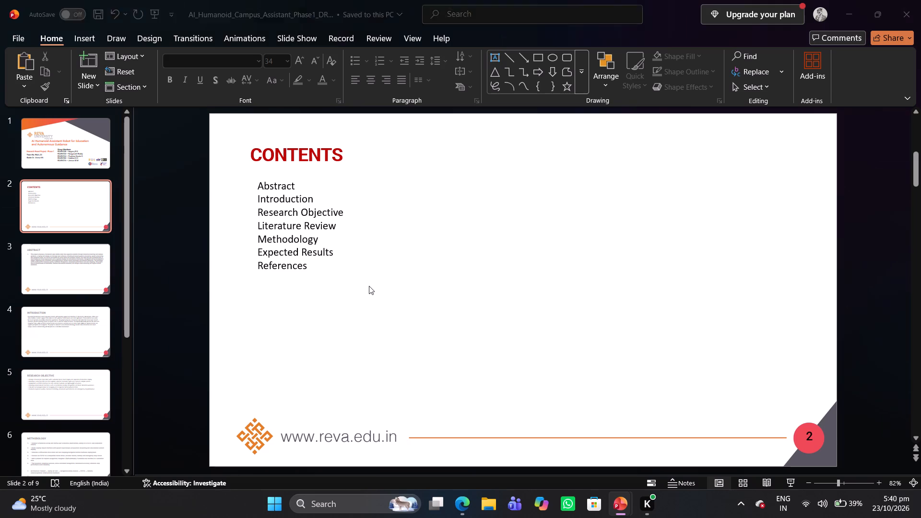
pyautogui.click(393, 336)
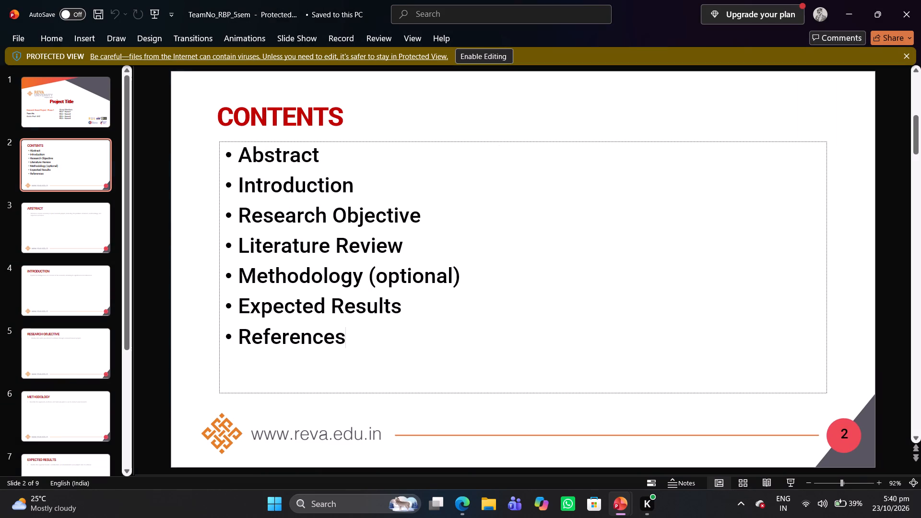
pyautogui.click(506, 141)
pyautogui.rightClick(506, 141)
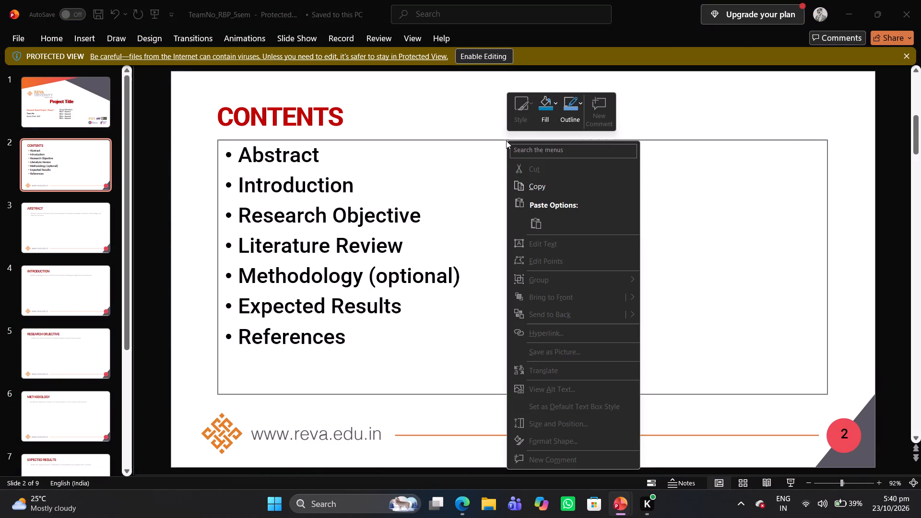
pyautogui.click(226, 139)
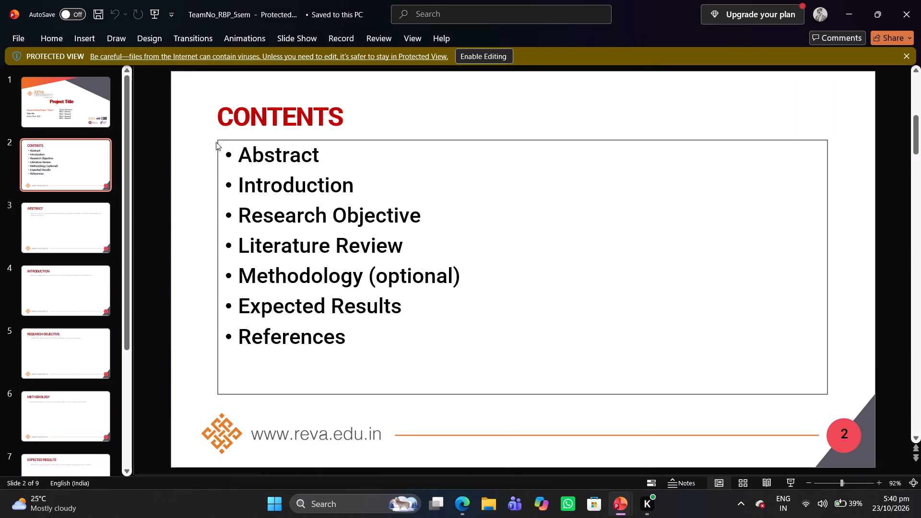
pyautogui.click(219, 140)
pyautogui.rightClick(219, 140)
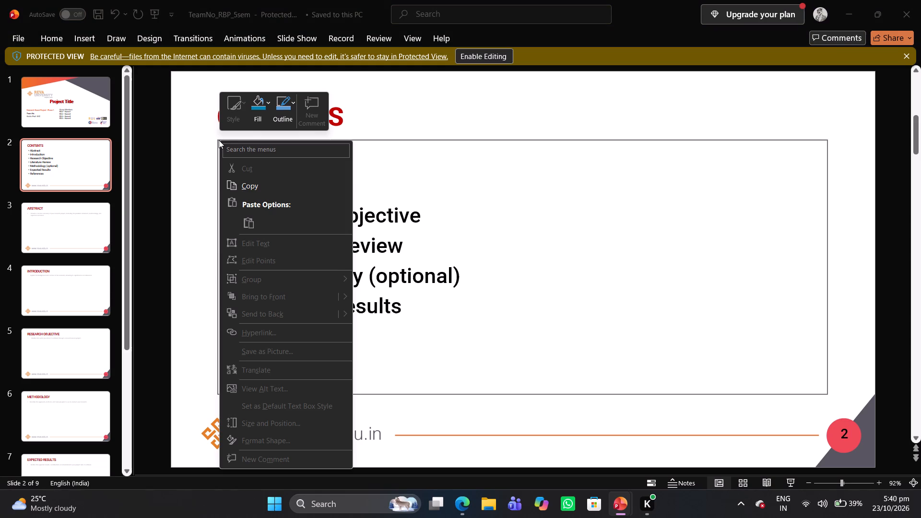
pyautogui.click(285, 188)
pyautogui.hotkey('alt', 'Tab')
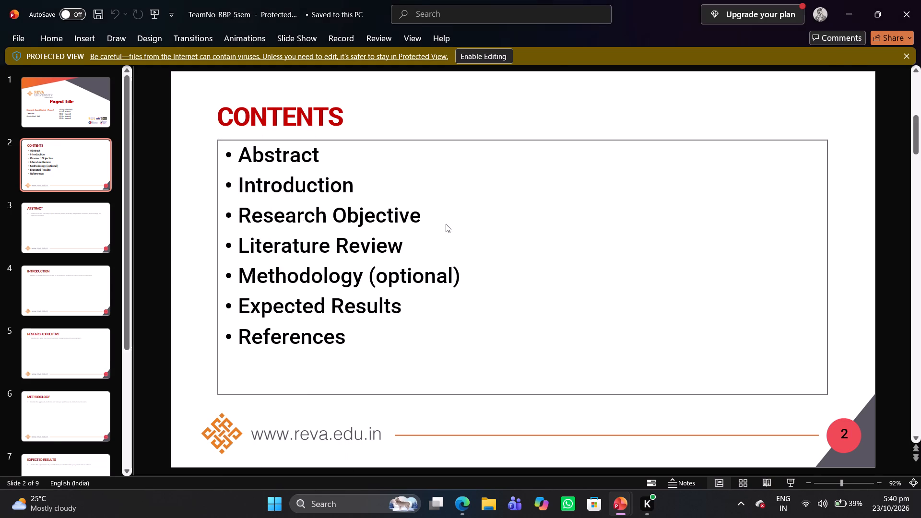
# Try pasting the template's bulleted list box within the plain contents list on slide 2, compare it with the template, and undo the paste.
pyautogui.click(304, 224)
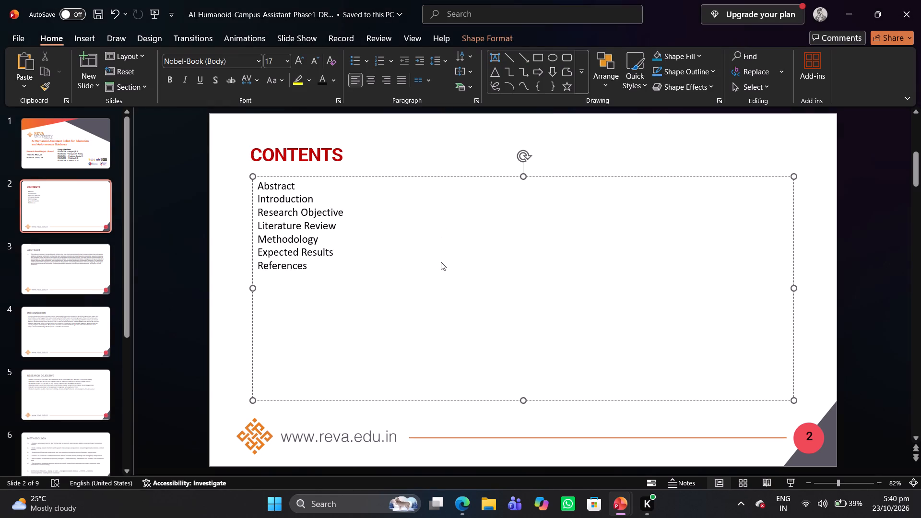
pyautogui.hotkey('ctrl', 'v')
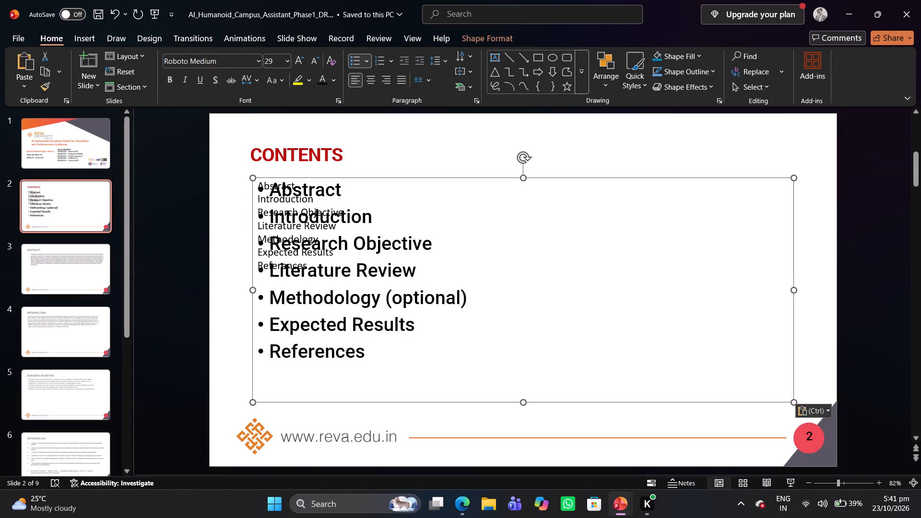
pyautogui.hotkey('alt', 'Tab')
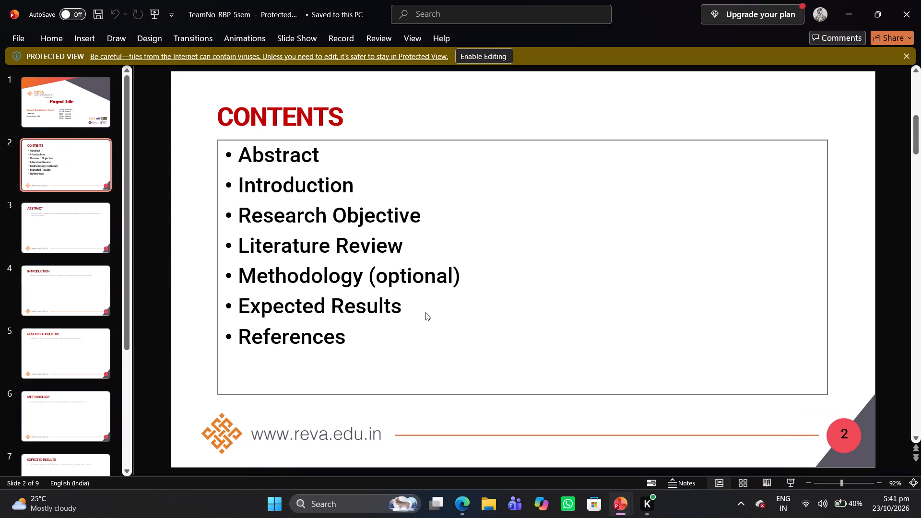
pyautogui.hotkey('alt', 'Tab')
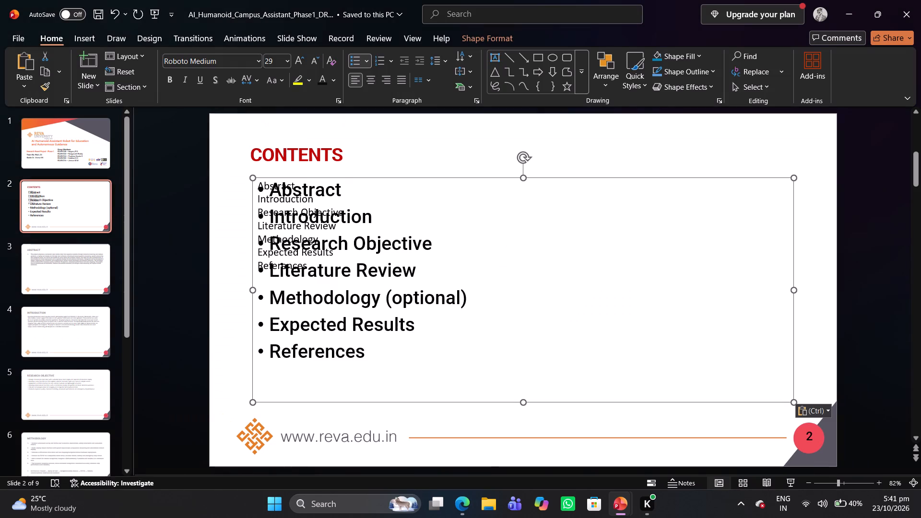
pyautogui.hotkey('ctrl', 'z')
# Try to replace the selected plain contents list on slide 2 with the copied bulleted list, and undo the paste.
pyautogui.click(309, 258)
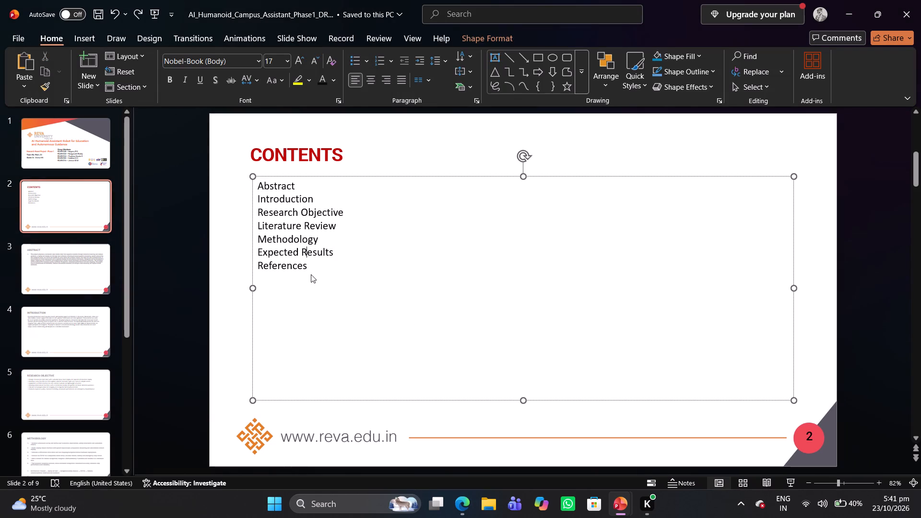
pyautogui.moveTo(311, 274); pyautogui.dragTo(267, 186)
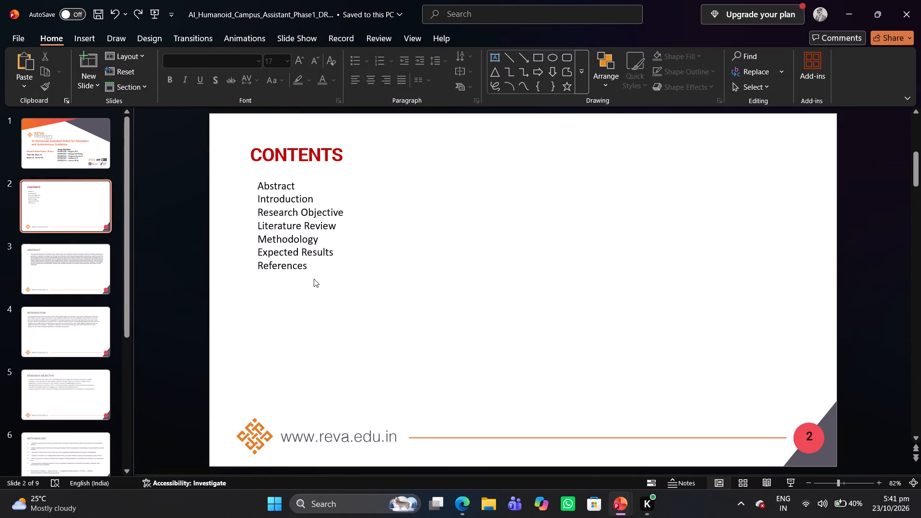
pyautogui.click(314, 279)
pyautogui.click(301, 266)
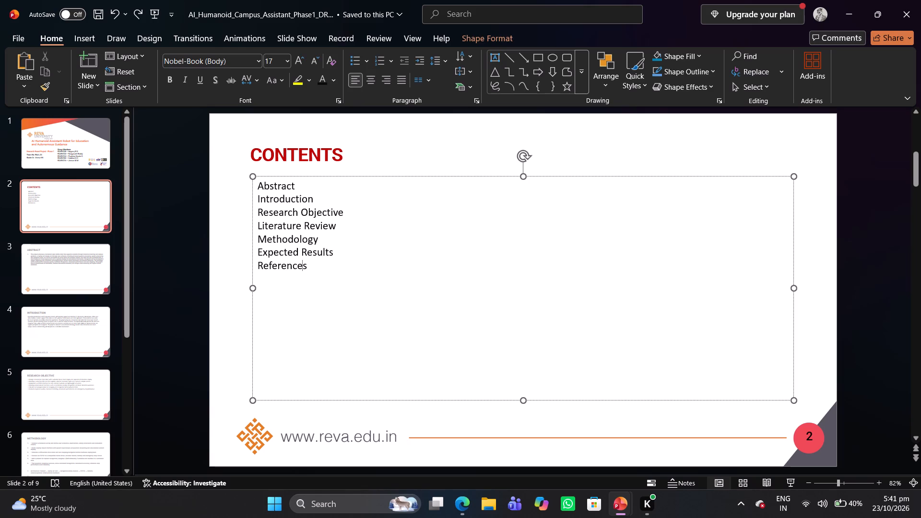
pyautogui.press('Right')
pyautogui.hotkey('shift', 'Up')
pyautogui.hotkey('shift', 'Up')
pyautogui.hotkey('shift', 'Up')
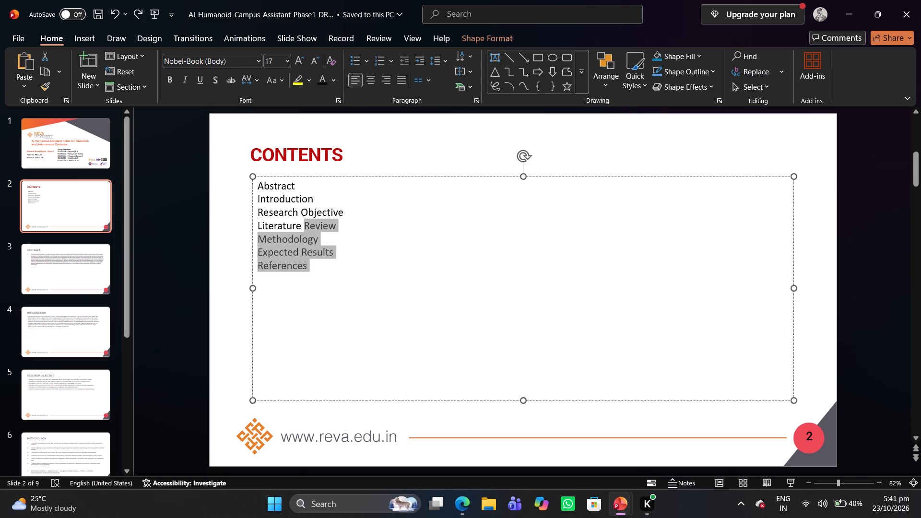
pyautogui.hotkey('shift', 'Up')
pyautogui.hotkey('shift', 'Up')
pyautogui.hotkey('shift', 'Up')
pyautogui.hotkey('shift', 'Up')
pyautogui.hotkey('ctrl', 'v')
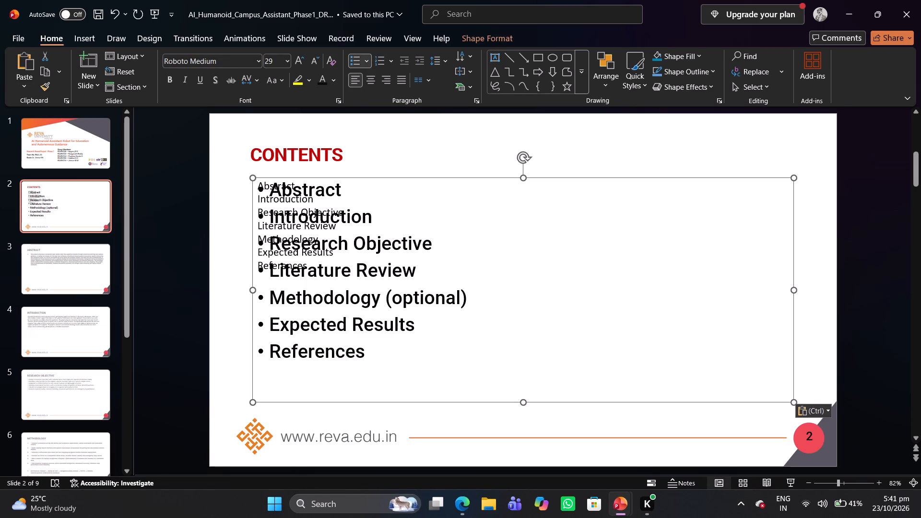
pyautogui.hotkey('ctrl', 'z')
# Delete all the plain contents list text, from Abstract to References, on slide 2.
pyautogui.click(312, 266)
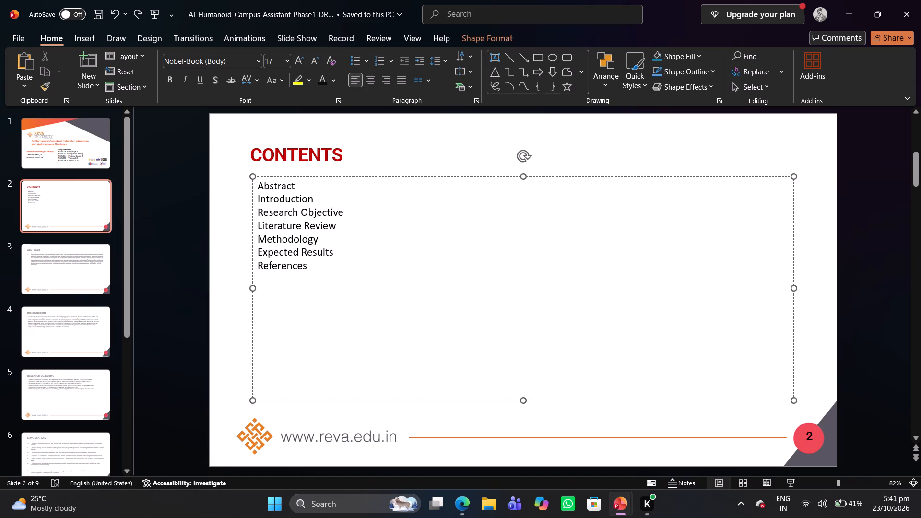
pyautogui.hotkey('shift', 'Up')
pyautogui.hotkey('shift', 'Up')
pyautogui.hotkey('shift', 'Up')
pyautogui.hotkey('shift', 'Up')
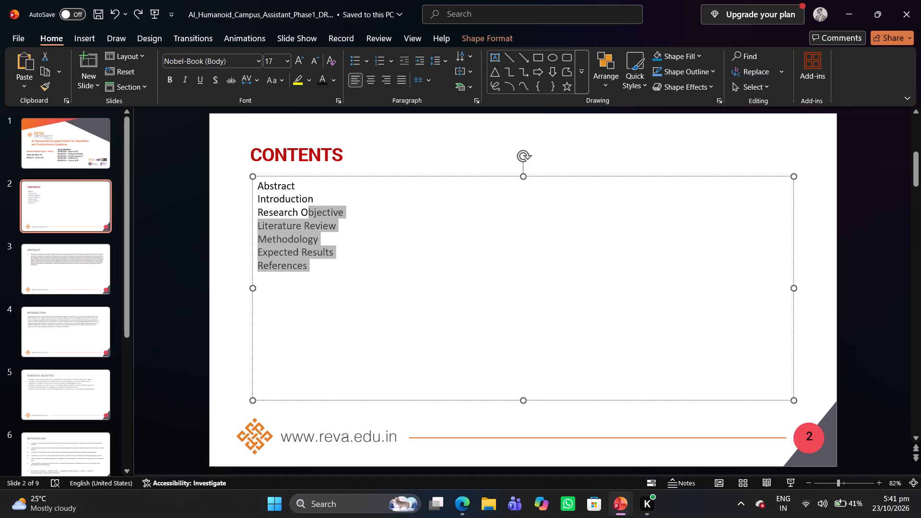
pyautogui.hotkey('shift', 'Up')
pyautogui.hotkey('shift', 'Up')
pyautogui.hotkey('shift', 'Up')
pyautogui.press('BackSpace')
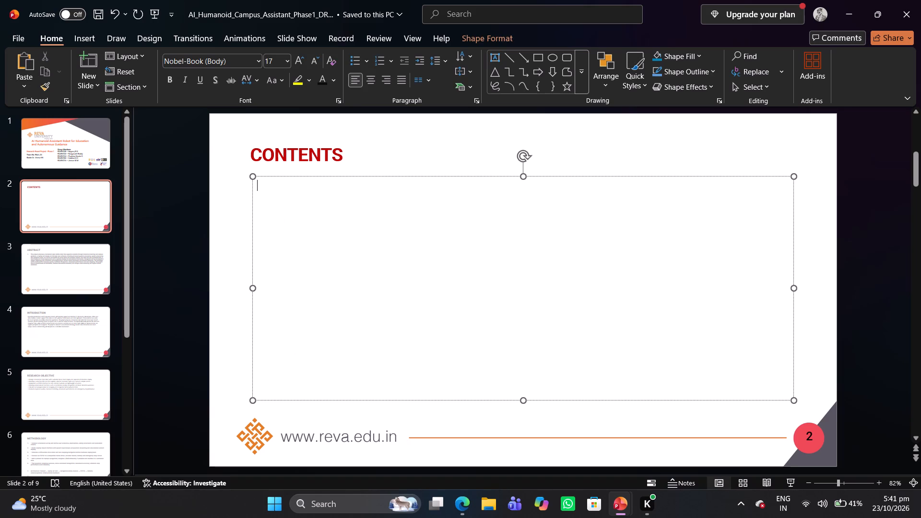
# Paste the template's bulleted contents list onto slide 2 below the CONTENTS heading and compare it with the template.
pyautogui.hotkey('ctrl', 'v')
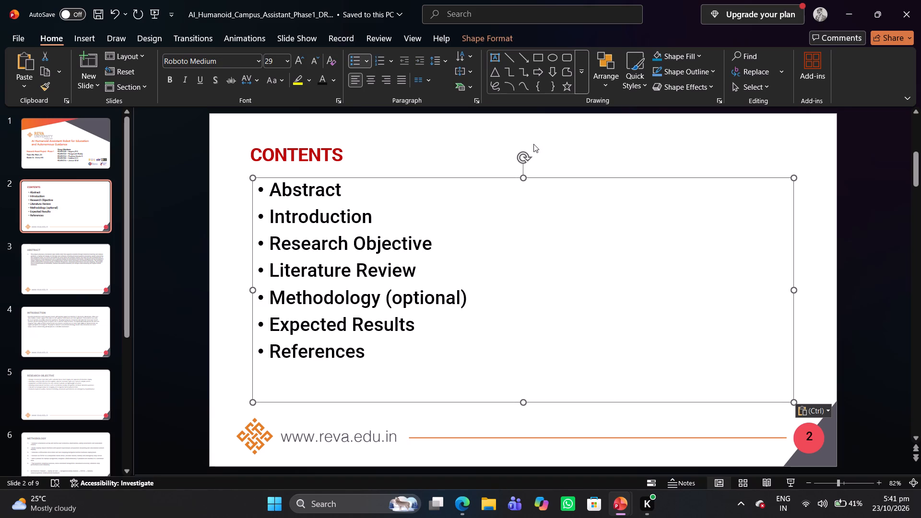
pyautogui.click(577, 137)
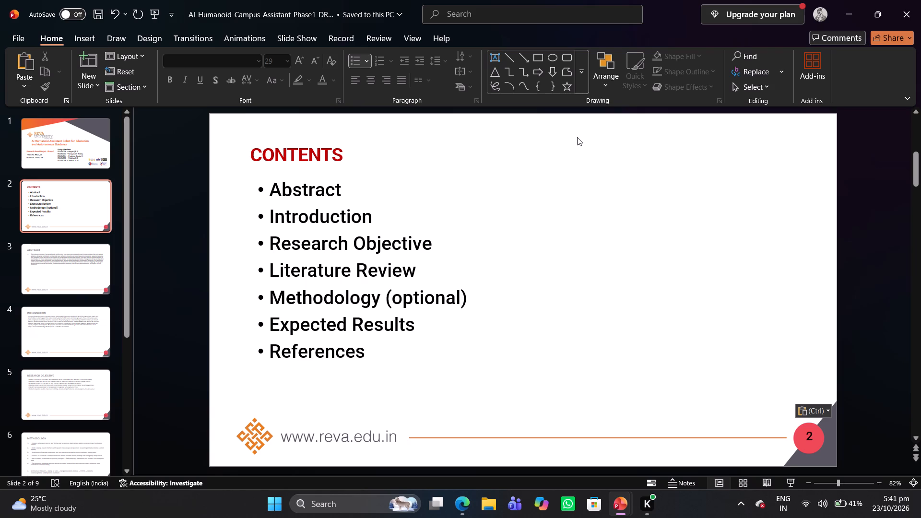
pyautogui.hotkey('alt', 'Tab')
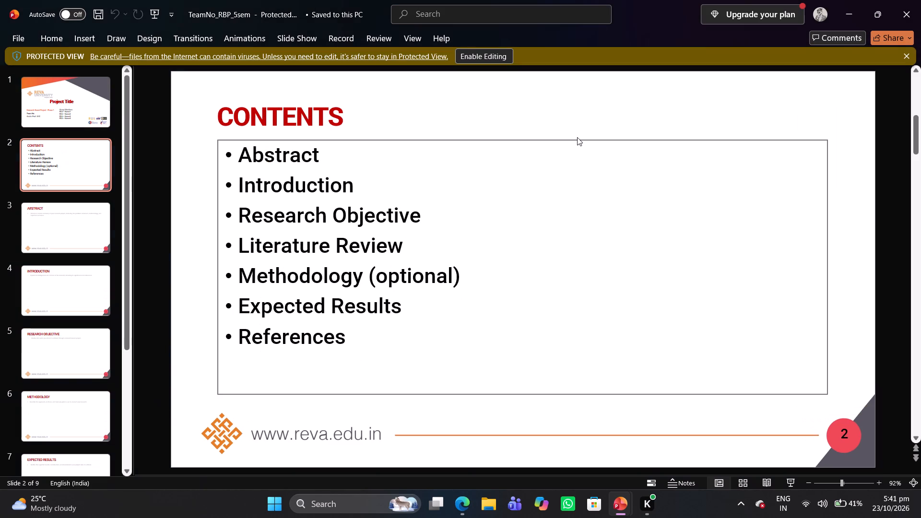
pyautogui.hotkey('alt', 'Tab')
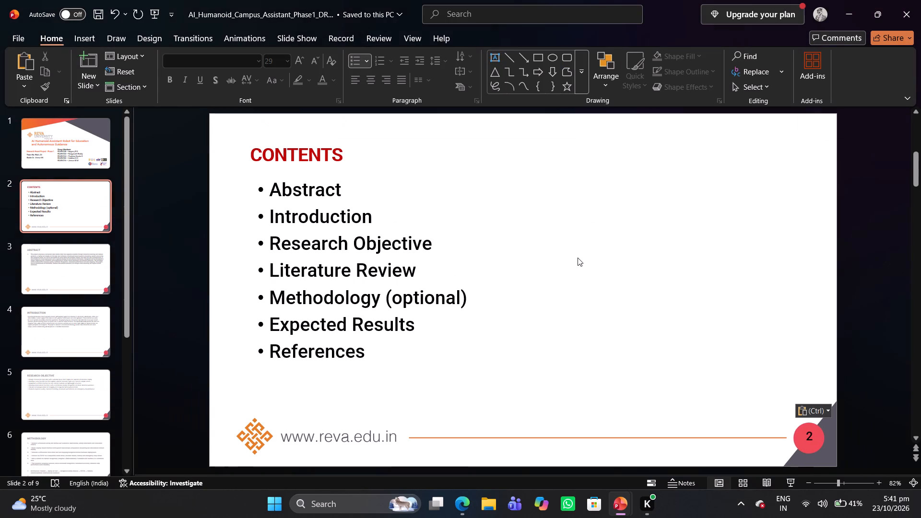
# Copy the red ABSTRACT heading text from slide 3 of the TeamNo_RBP_5sem template.
pyautogui.press('Down')
pyautogui.click(649, 302)
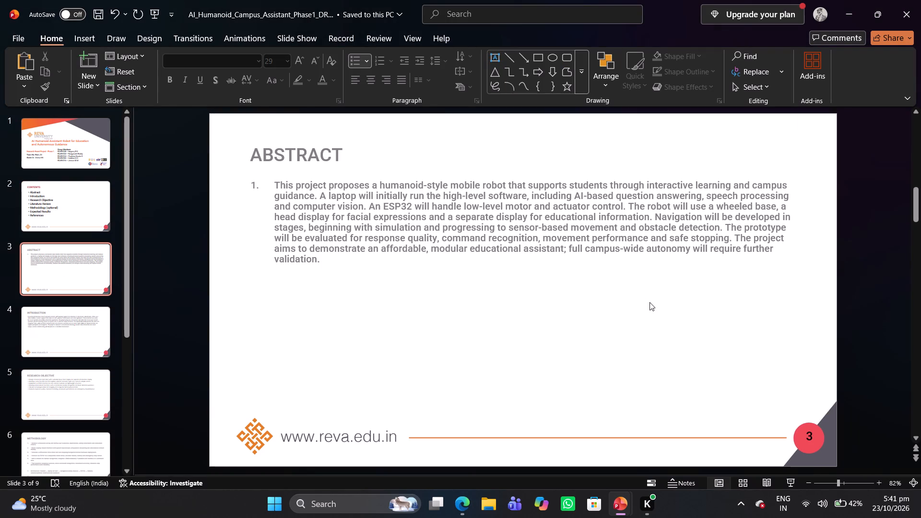
pyautogui.hotkey('alt', 'Tab')
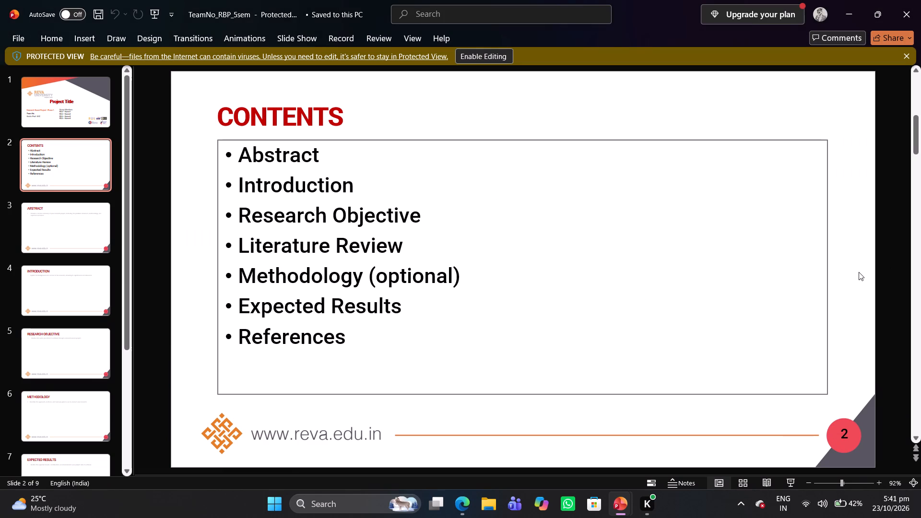
pyautogui.click(859, 272)
pyautogui.press('Down')
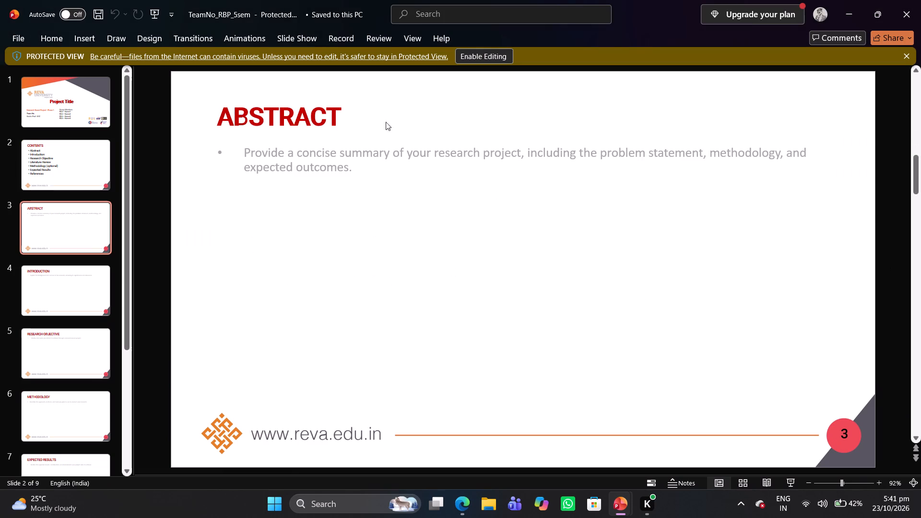
pyautogui.click(363, 115)
pyautogui.click(340, 115)
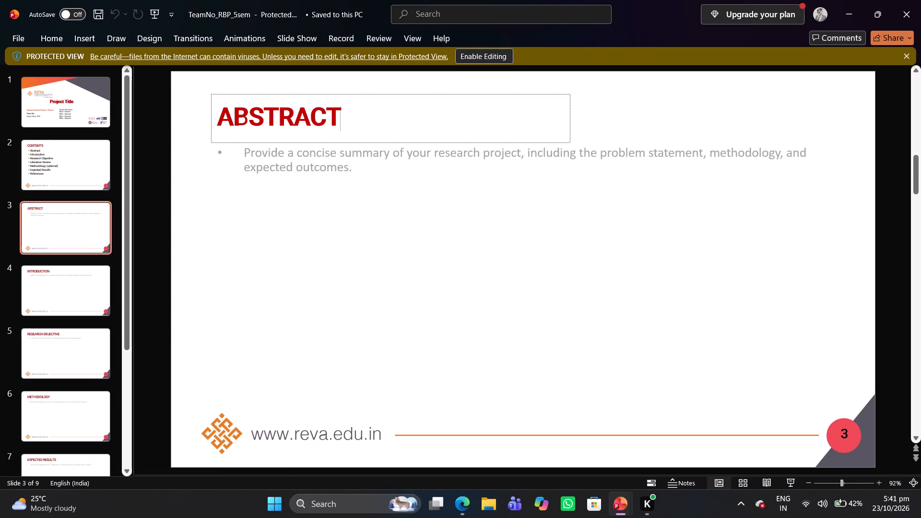
pyautogui.hotkey('ctrl', 'shift', 'Left')
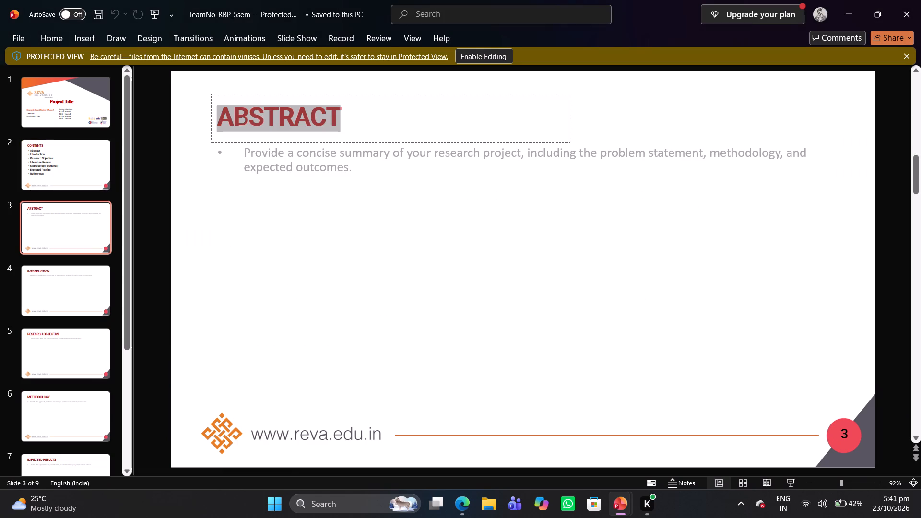
pyautogui.hotkey('ctrl', 'c')
# Replace the grey ABSTRACT heading on slide 3 of the AI Humanoid deck with the copied red heading.
pyautogui.hotkey('alt', 'Tab')
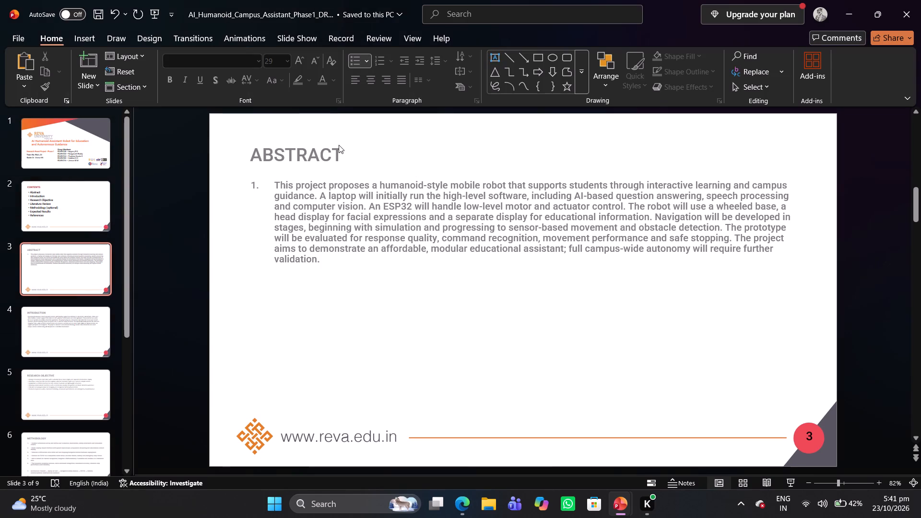
pyautogui.click(339, 145)
pyautogui.click(328, 155)
pyautogui.click(345, 155)
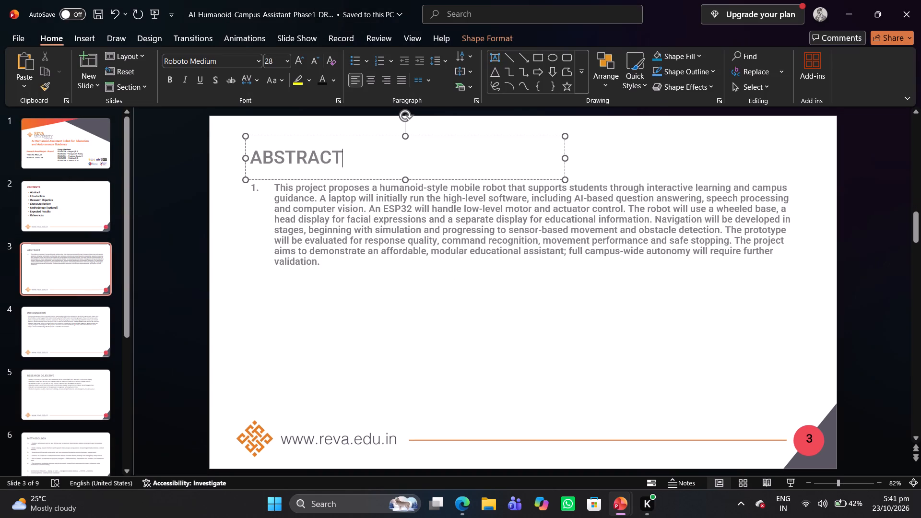
pyautogui.hotkey('ctrl', 'shift', 'Left')
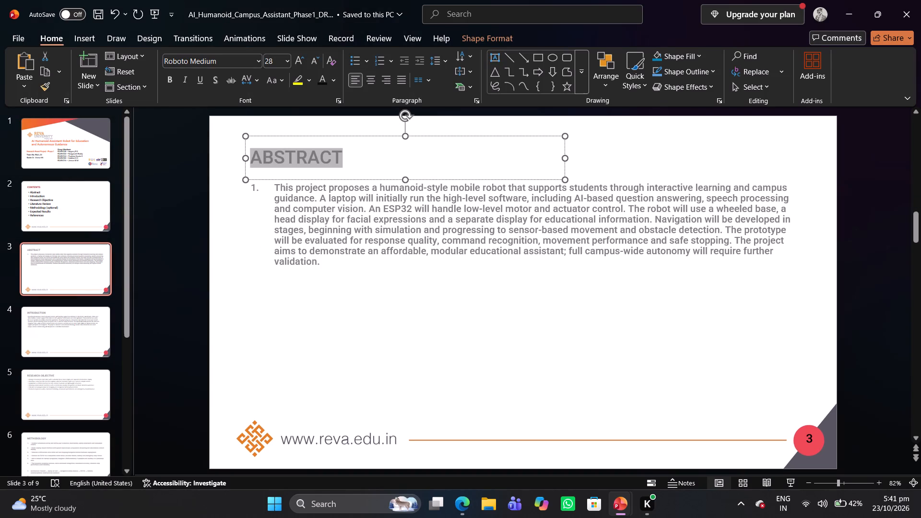
pyautogui.hotkey('ctrl', 'v')
pyautogui.click(390, 291)
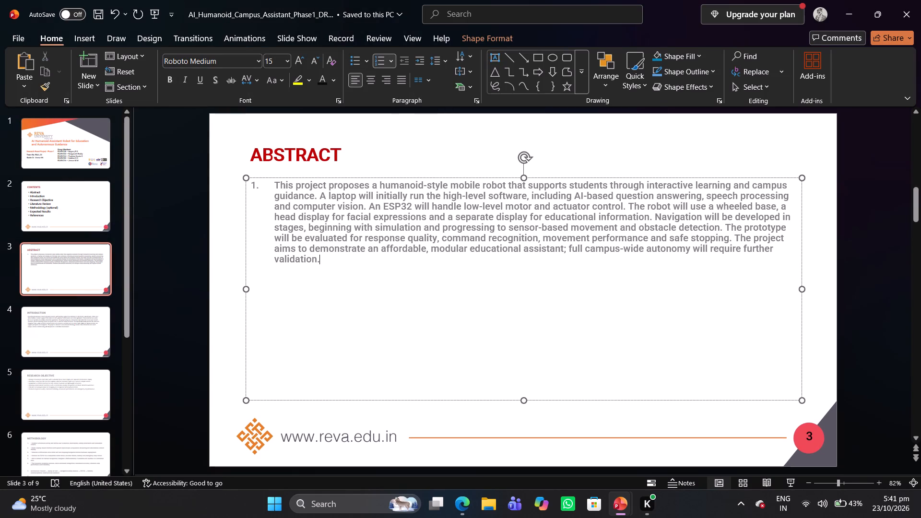
# Check the template's abstract layout and remove the list numbering from the abstract paragraph on slide 3.
pyautogui.hotkey('alt', 'Tab')
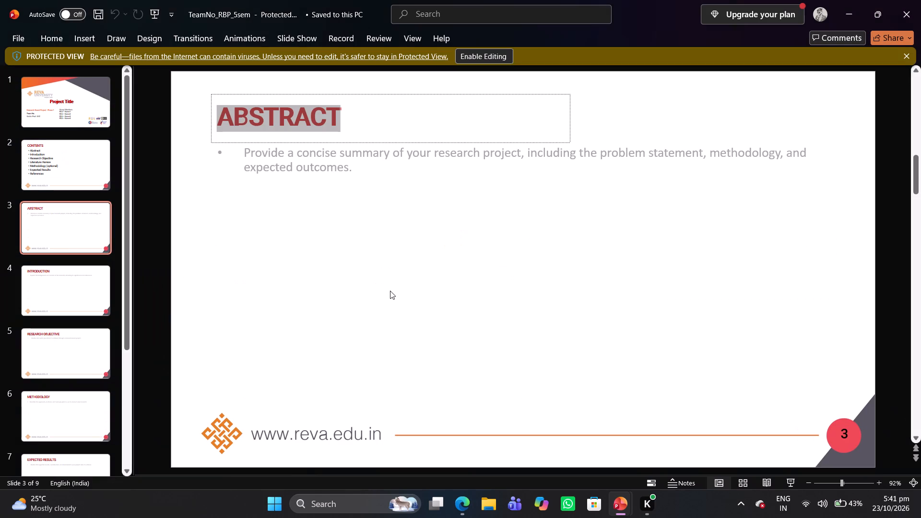
pyautogui.hotkey('alt', 'Tab')
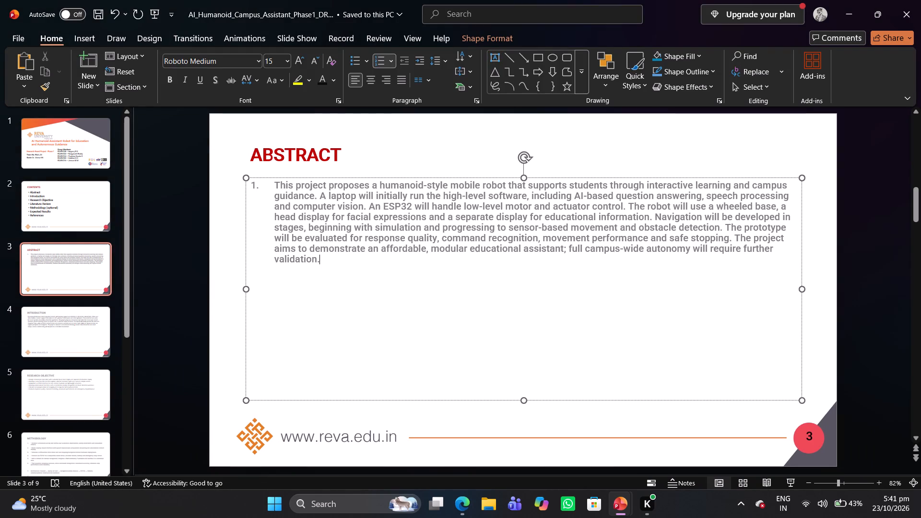
pyautogui.click(276, 189)
pyautogui.press('BackSpace')
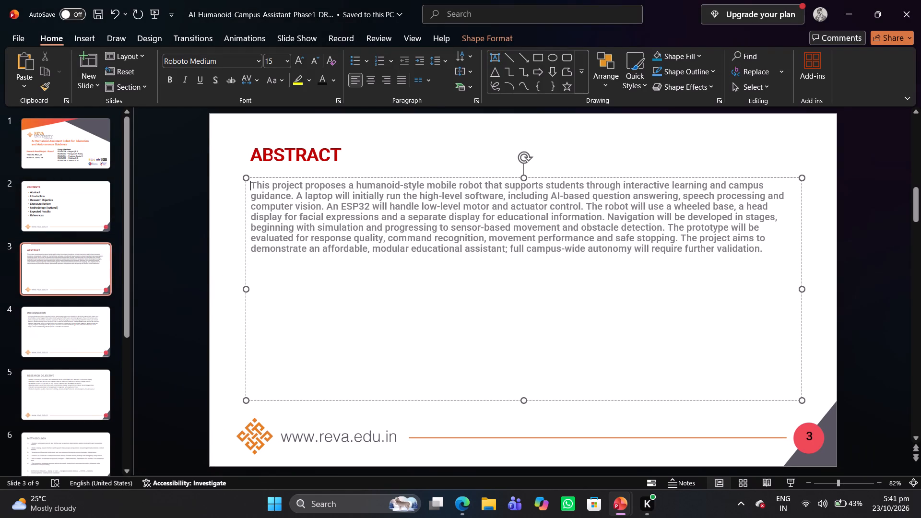
# Justify the whole abstract paragraph on slide 3.
pyautogui.hotkey('shift', 'Down')
pyautogui.hotkey('shift', 'Down')
pyautogui.hotkey('shift', 'Down')
pyautogui.hotkey('shift', 'Down')
pyautogui.hotkey('shift', 'Down')
pyautogui.hotkey('shift', 'Down')
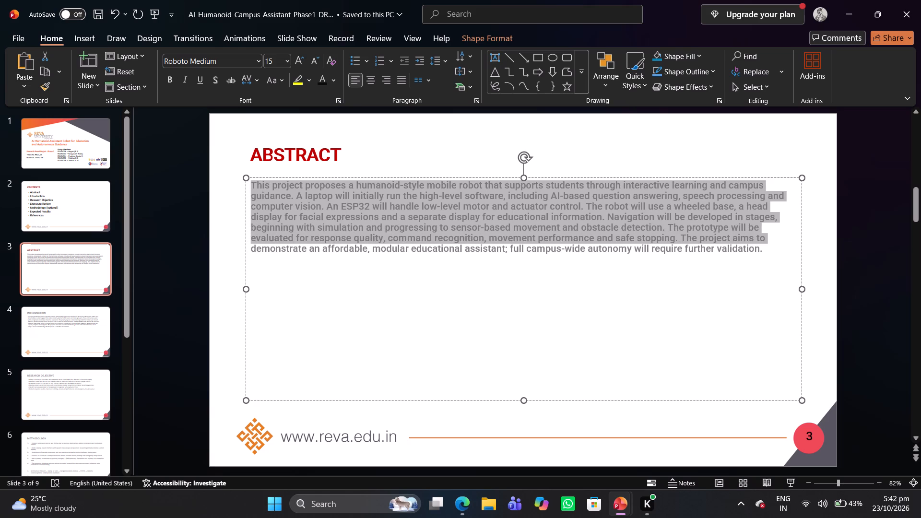
pyautogui.hotkey('shift', 'Down')
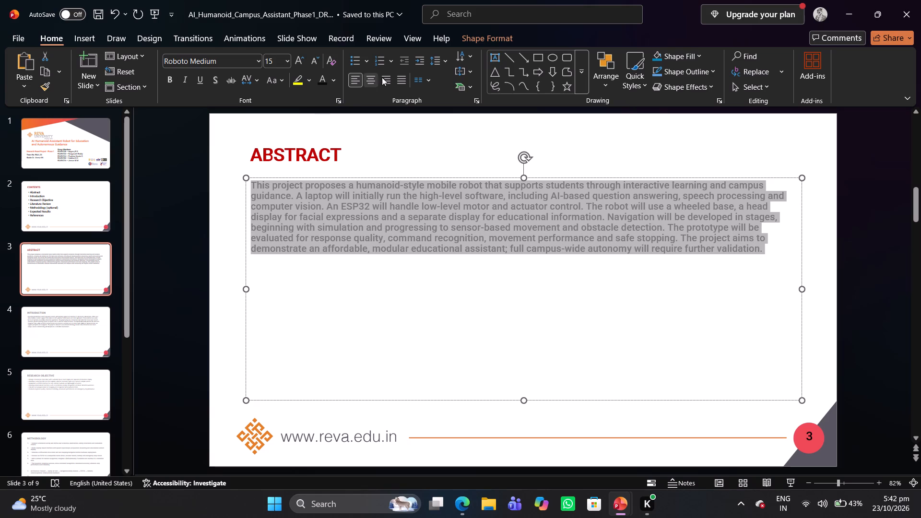
pyautogui.click(399, 80)
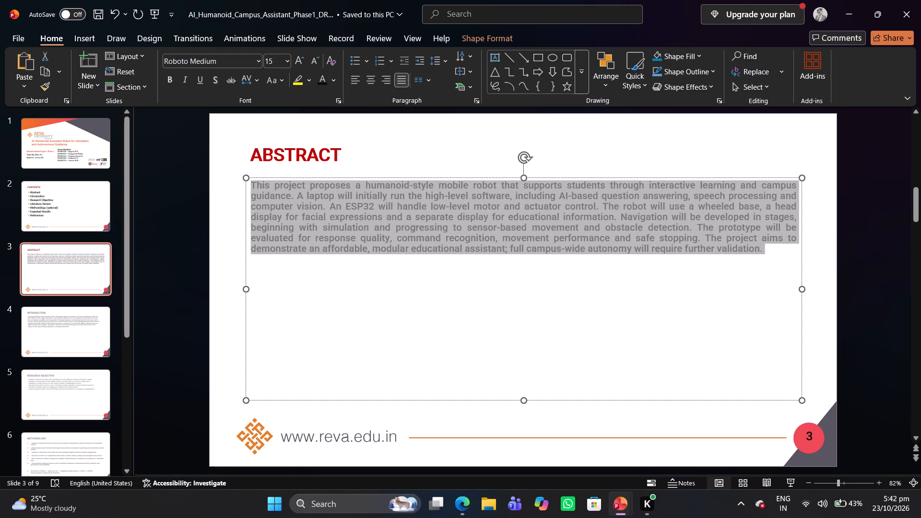
# Increase the abstract paragraph's font size to 24.
pyautogui.click(297, 56)
pyautogui.click(297, 56)
pyautogui.click(297, 56)
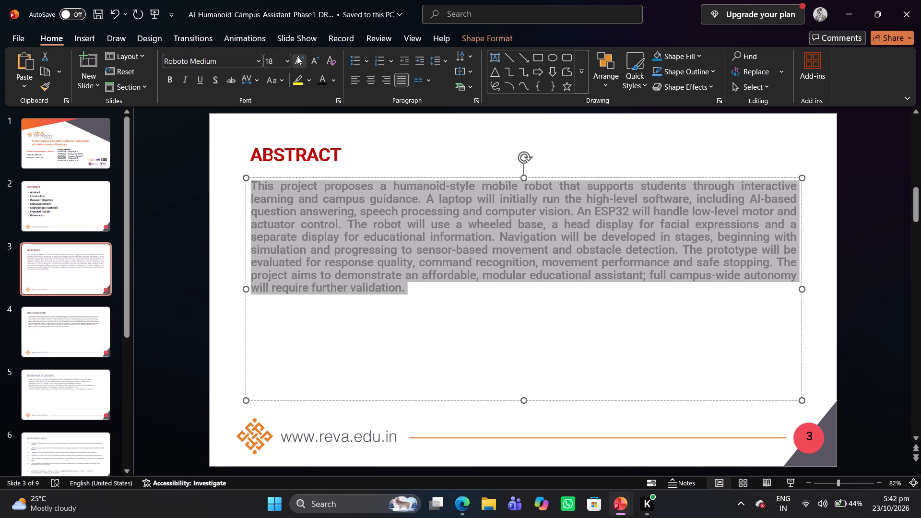
pyautogui.click(297, 56)
pyautogui.click(443, 312)
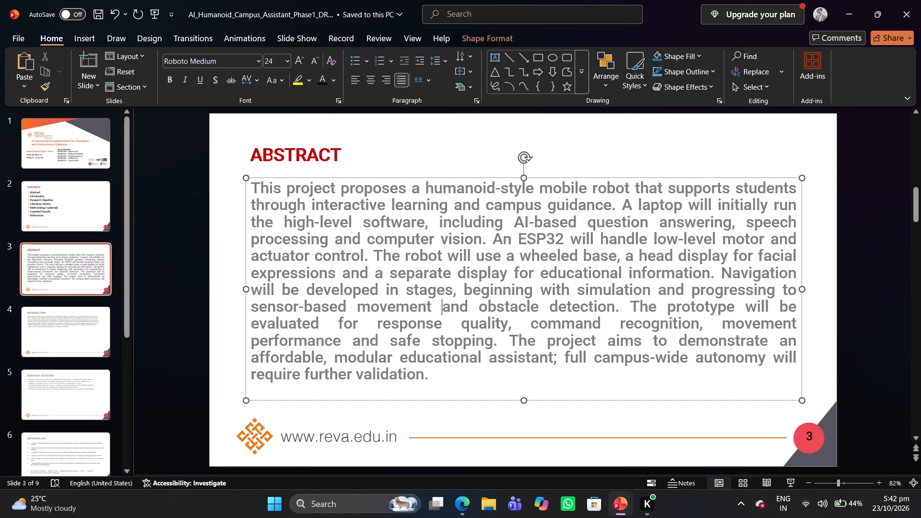
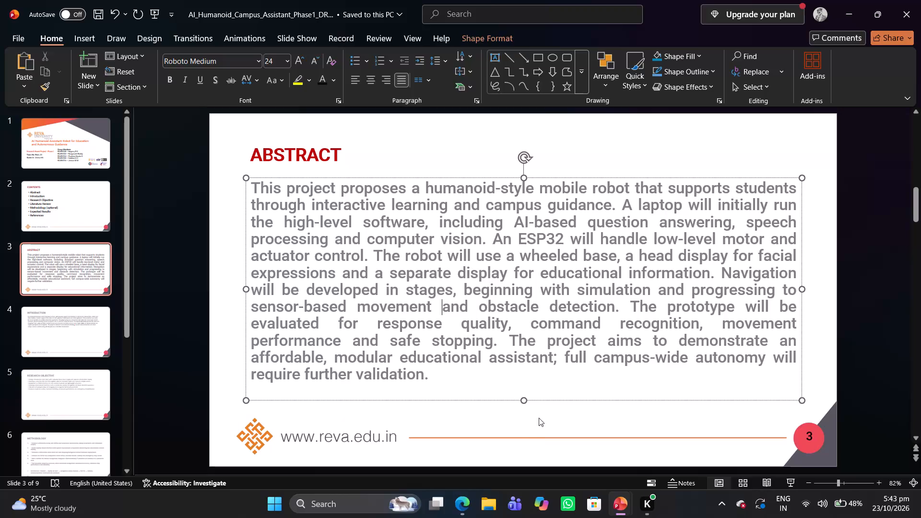
# Copy the red INTRODUCTION heading from slide 4 of the TeamNo_RBP_5sem template.
pyautogui.click(547, 411)
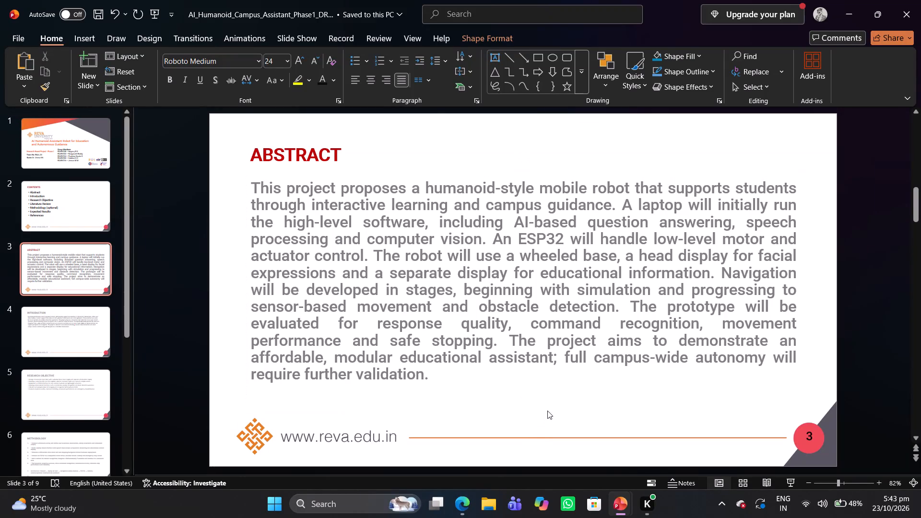
pyautogui.press('Down')
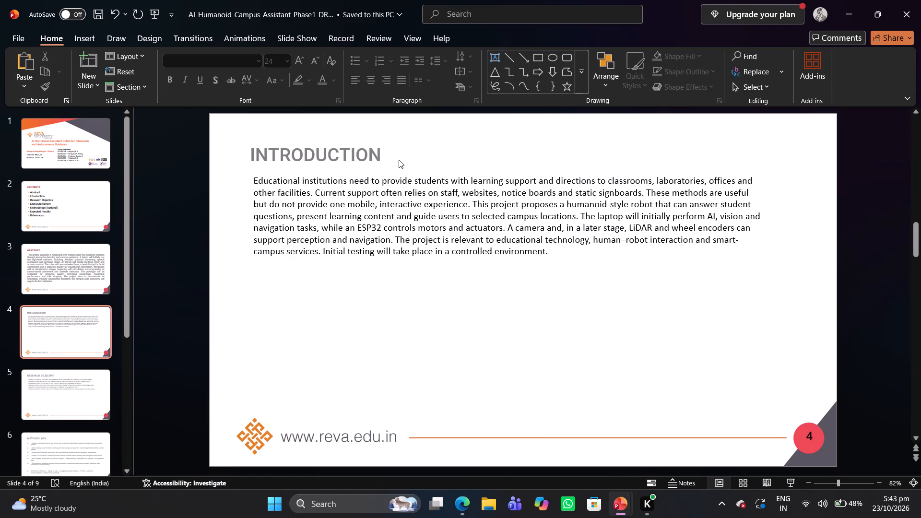
pyautogui.hotkey('alt', 'Tab')
pyautogui.click(407, 229)
pyautogui.press('Down')
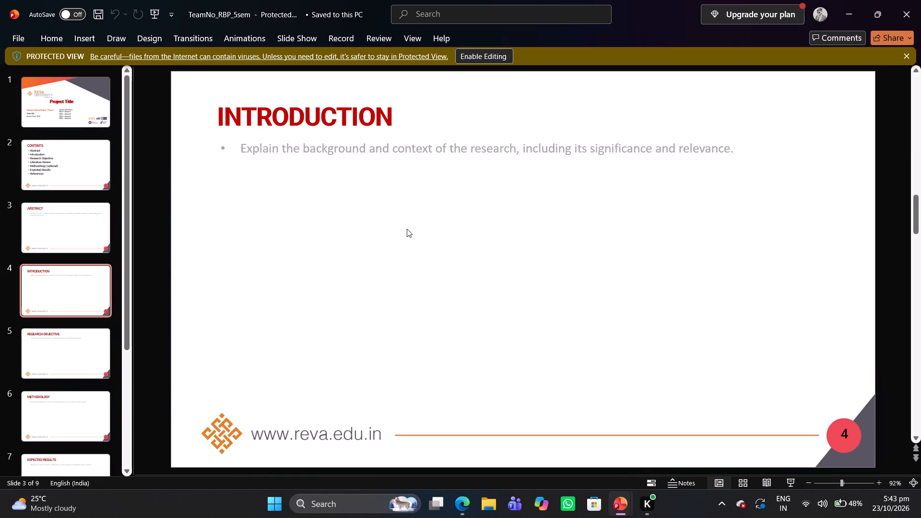
pyautogui.click(383, 128)
pyautogui.click(390, 126)
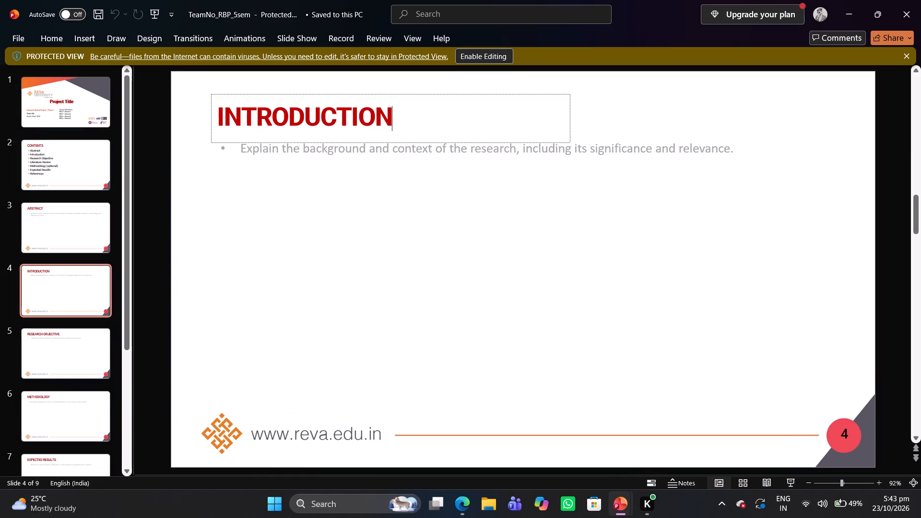
pyautogui.hotkey('ctrl', 'shift', 'Left')
pyautogui.hotkey('ctrl', 'c')
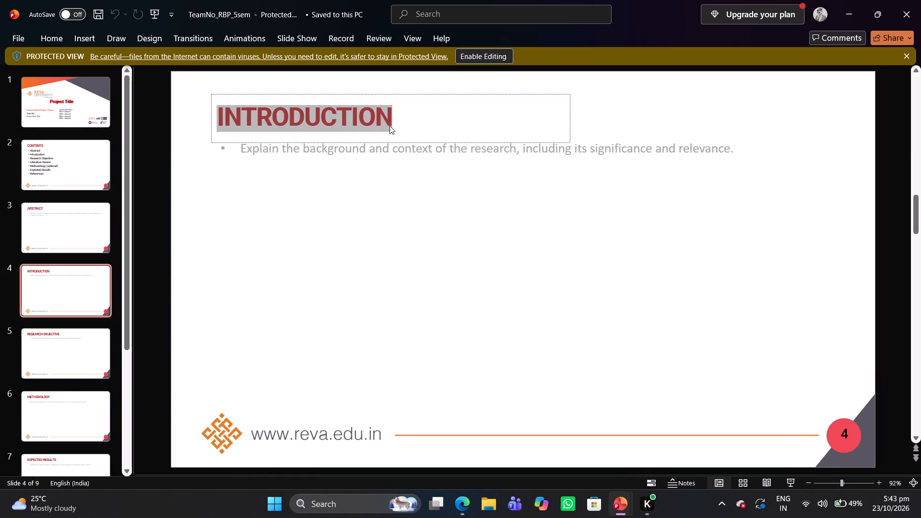
# Replace the grey INTRODUCTION heading on slide 4 of the AI Humanoid deck with the copied red heading.
pyautogui.hotkey('alt', 'Tab')
pyautogui.moveTo(364, 173); pyautogui.dragTo(376, 144)
pyautogui.hotkey('ctrl', 'z')
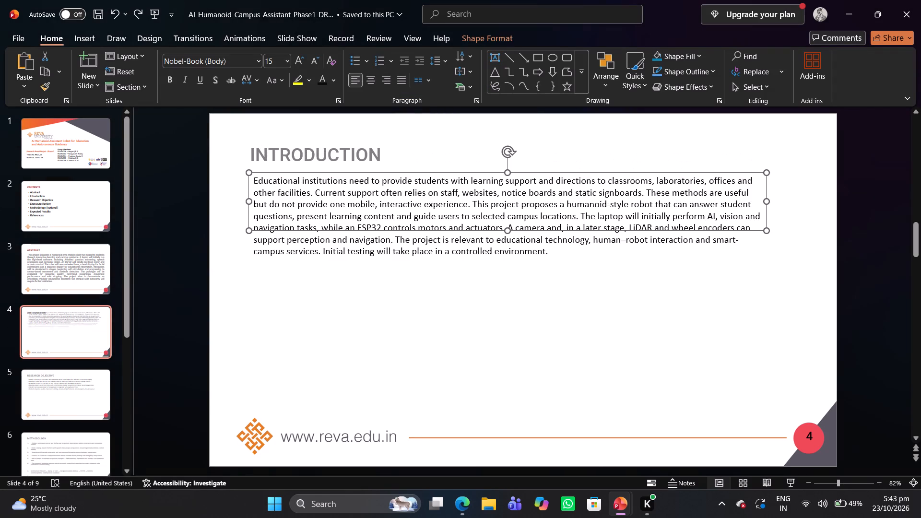
pyautogui.click(380, 153)
pyautogui.hotkey('shift', 'Left')
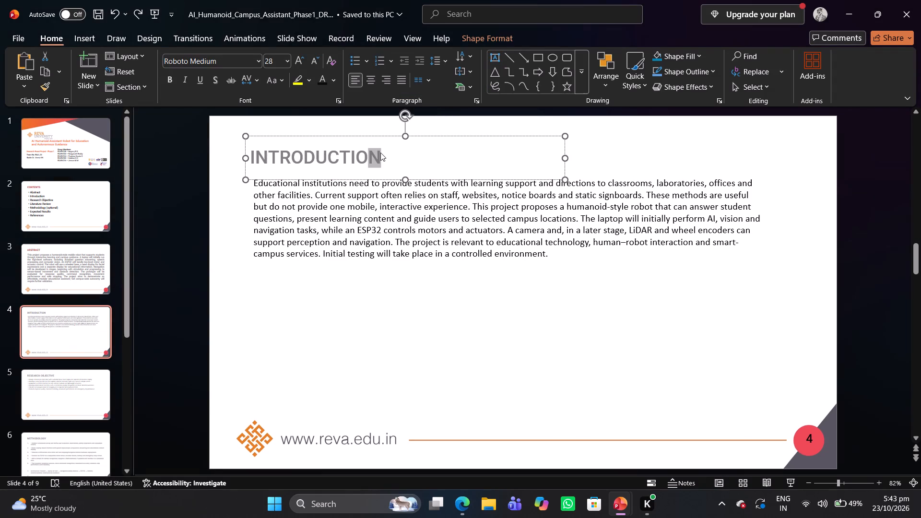
pyautogui.press('Right')
pyautogui.hotkey('ctrl', 'shift', 'Left')
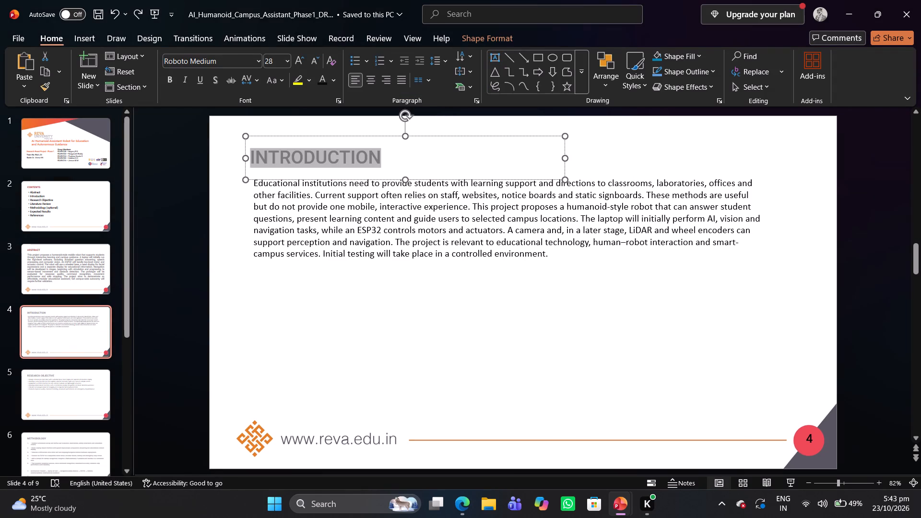
pyautogui.hotkey('ctrl', 'v')
pyautogui.click(382, 353)
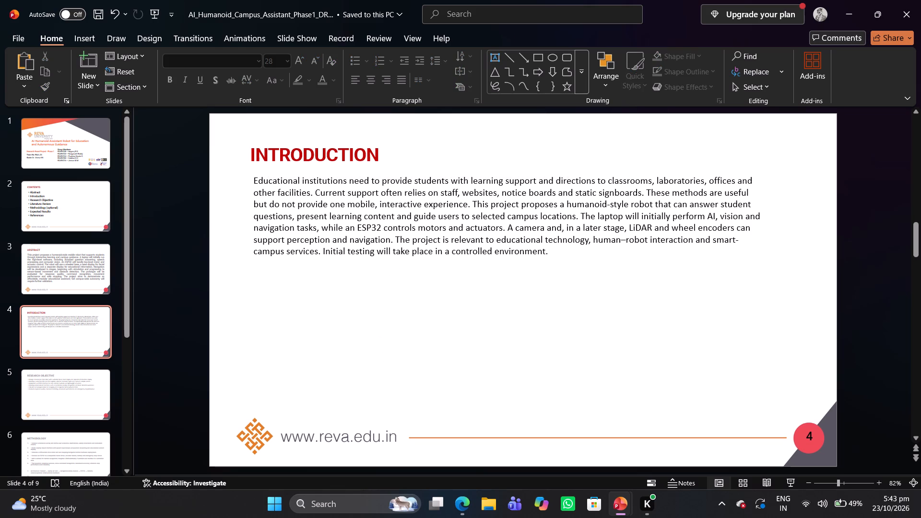
# Increase the whole introduction paragraph's font size to 20 on slide 4.
pyautogui.click(427, 243)
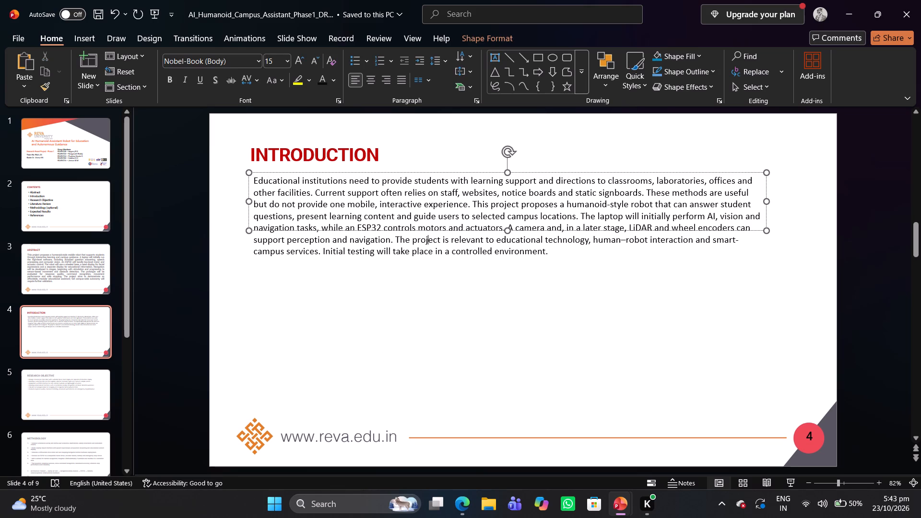
pyautogui.hotkey('ctrl', 'a')
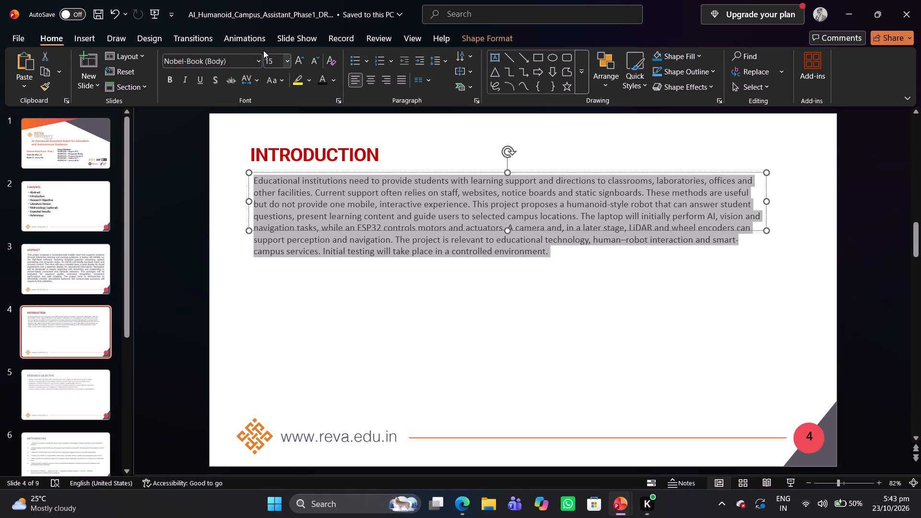
pyautogui.click(301, 64)
pyautogui.click(301, 64)
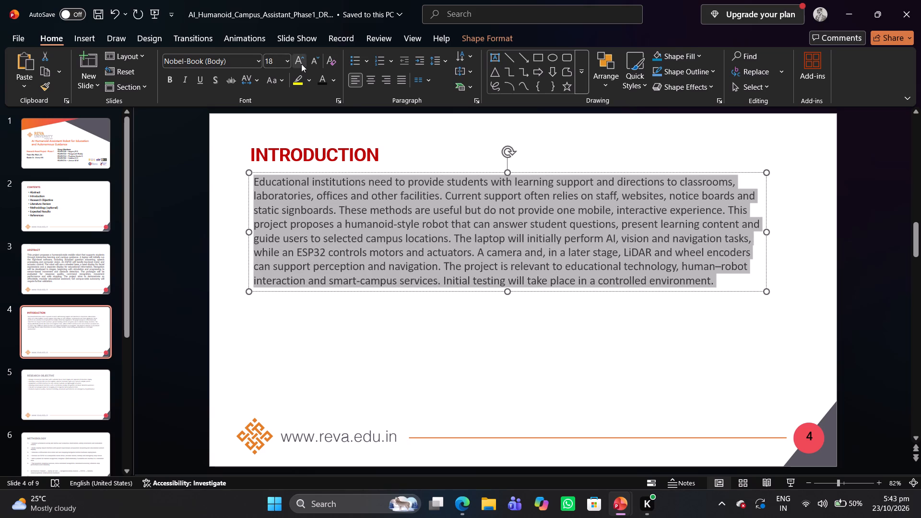
pyautogui.click(301, 64)
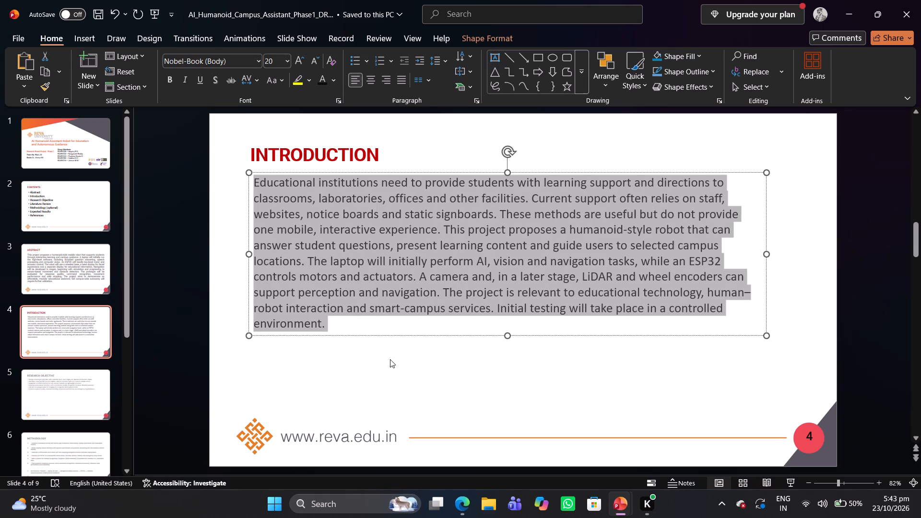
pyautogui.click(390, 360)
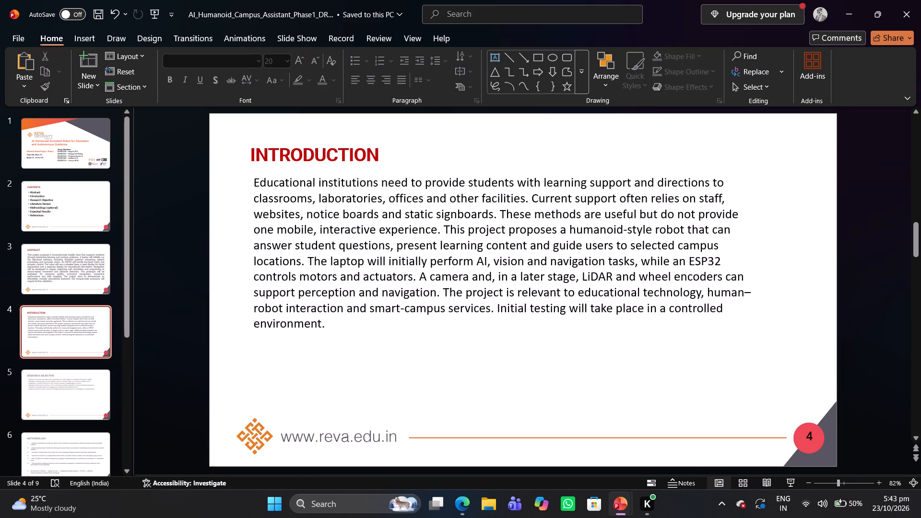
# Justify the whole introduction paragraph on slide 4.
pyautogui.click(354, 236)
pyautogui.hotkey('ctrl', 'a')
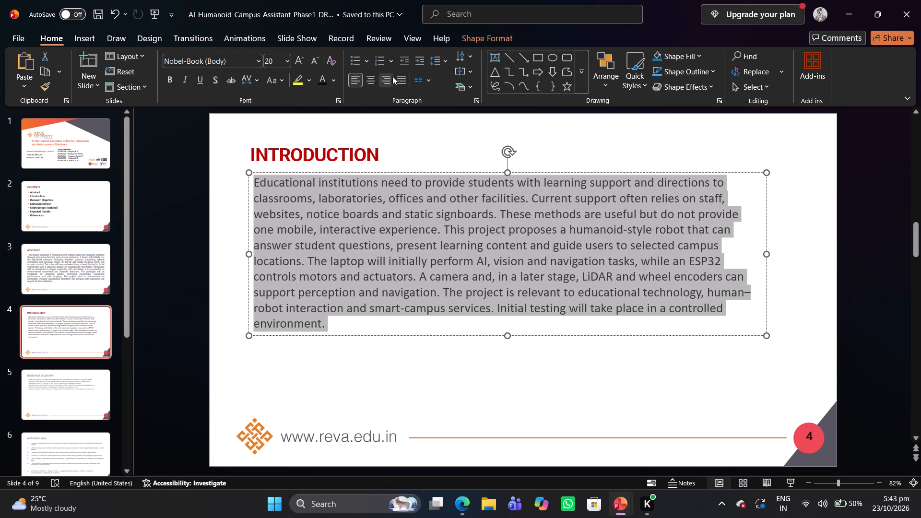
pyautogui.click(401, 79)
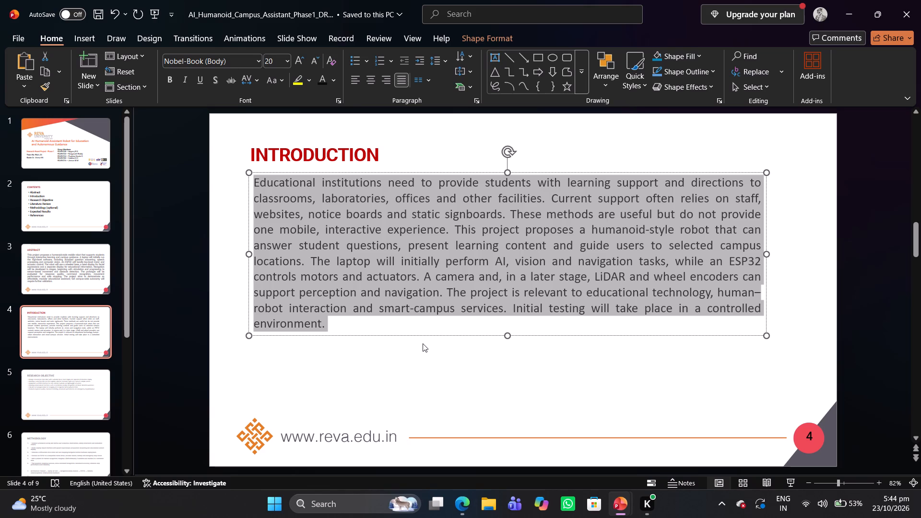
# Increase the introduction paragraph's font size to 24.
pyautogui.click(303, 58)
pyautogui.click(432, 162)
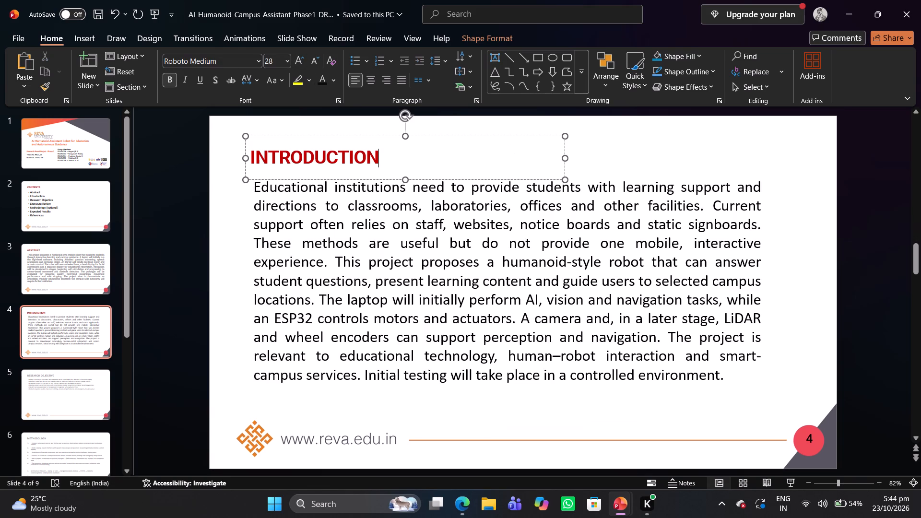
pyautogui.click(599, 147)
# Compare the abstract's text formatting on slide 3 and set the introduction paragraph's font on slide 4 to Calibri.
pyautogui.press('Up')
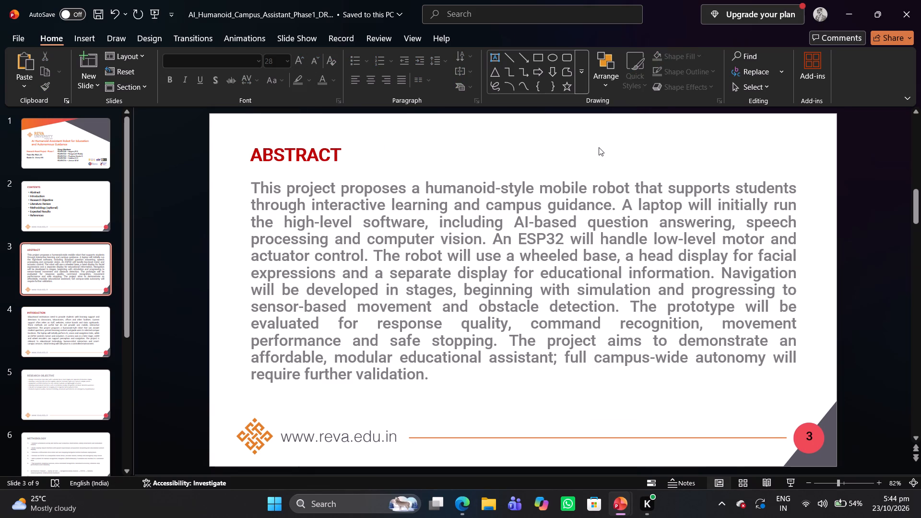
pyautogui.click(545, 215)
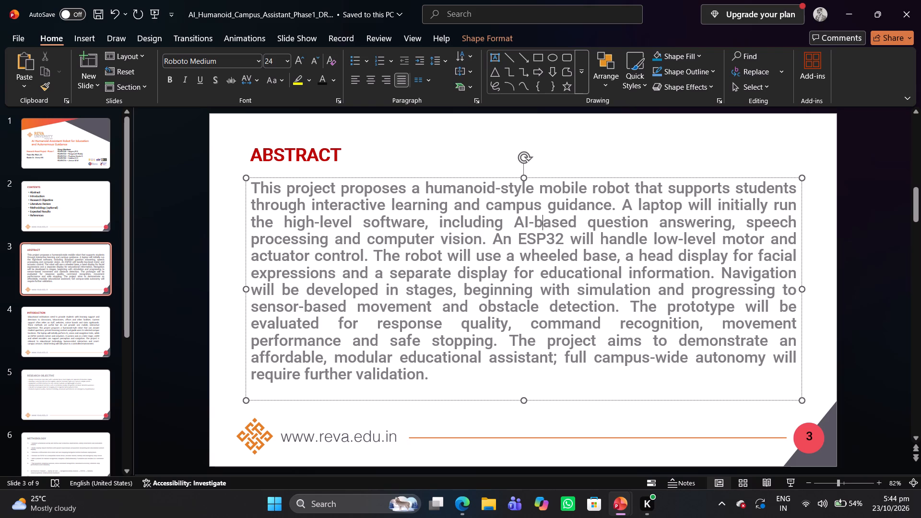
pyautogui.press('Down')
pyautogui.click(626, 157)
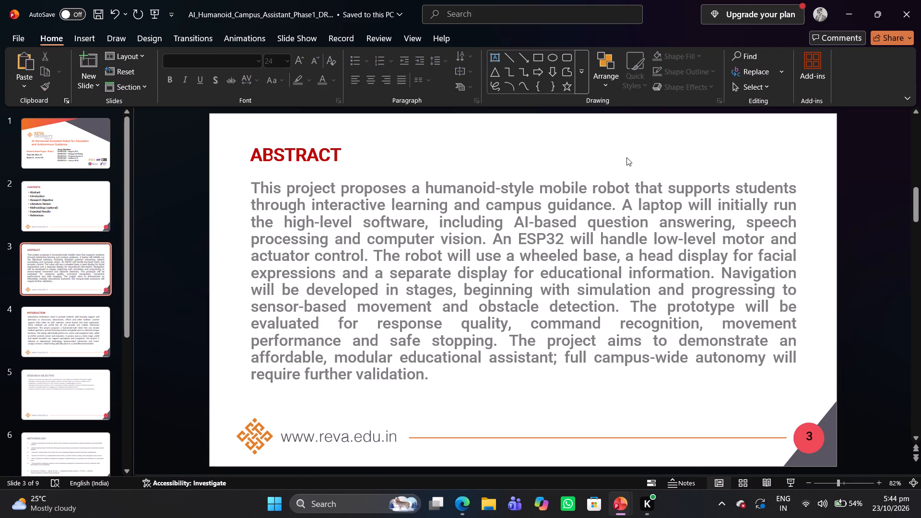
pyautogui.press('Down')
pyautogui.click(618, 186)
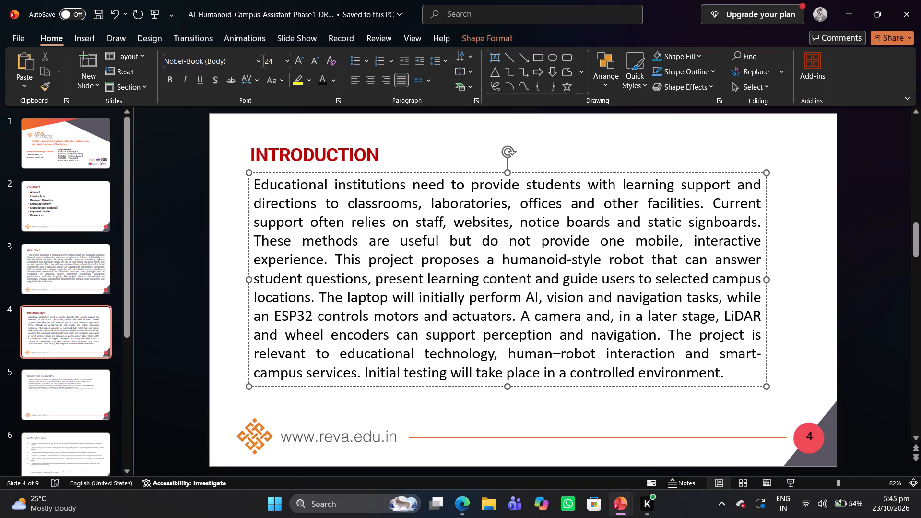
pyautogui.click(348, 223)
pyautogui.hotkey('ctrl', 'a')
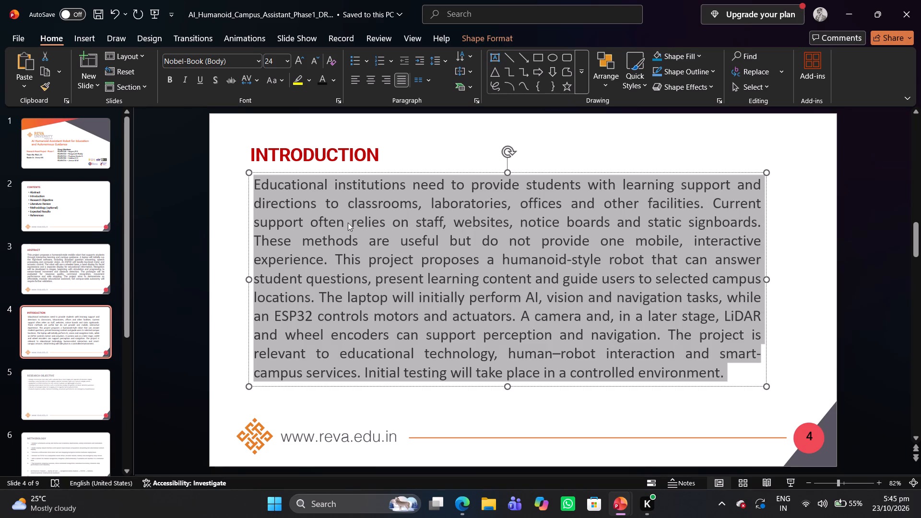
pyautogui.click(260, 59)
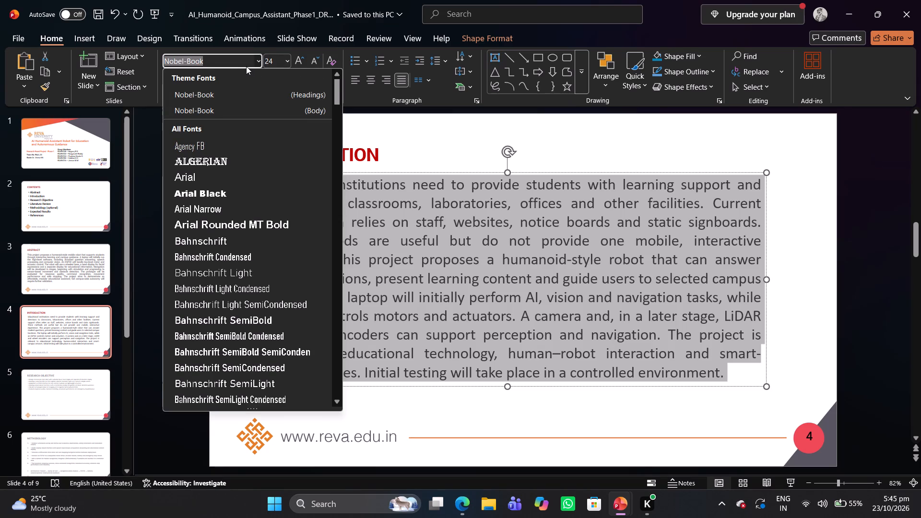
pyautogui.write('ca')
pyautogui.press('Return')
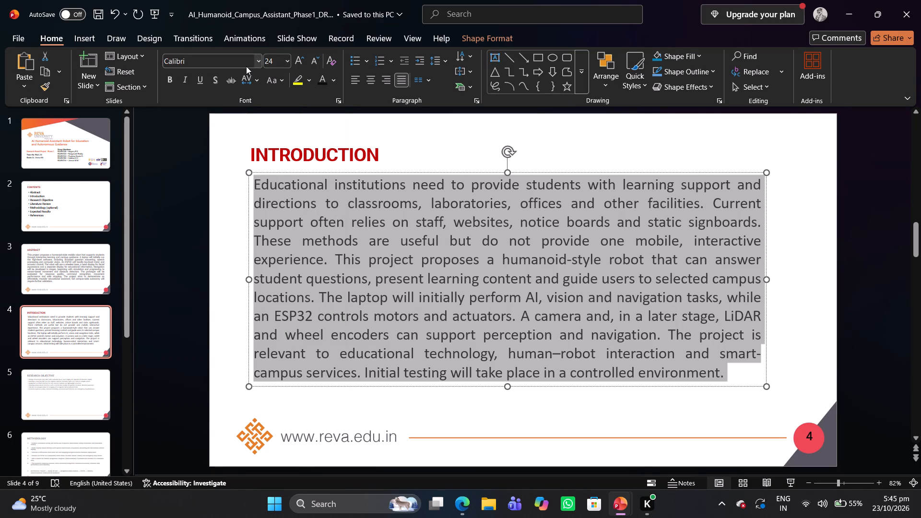
pyautogui.click(442, 255)
pyautogui.click(617, 152)
pyautogui.click(570, 249)
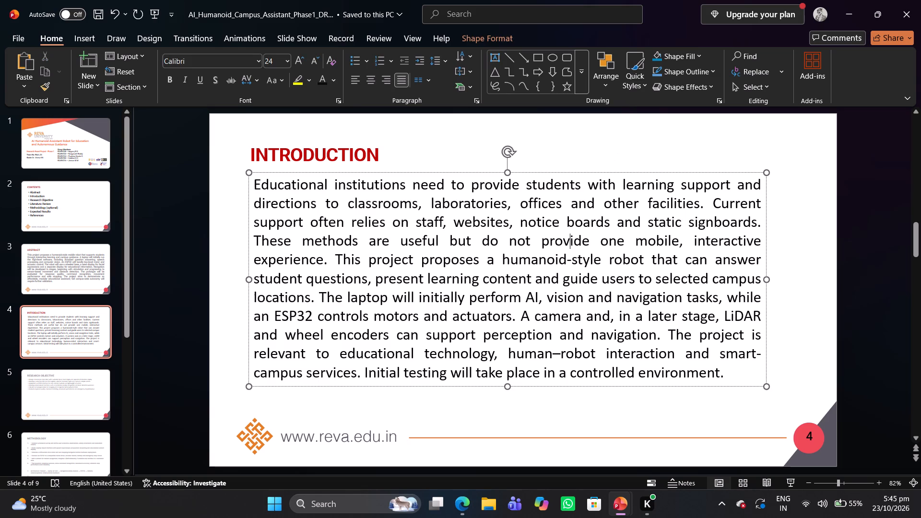
# Set the whole abstract paragraph's font on slide 3 to Calibri.
pyautogui.click(689, 149)
pyautogui.press('Up')
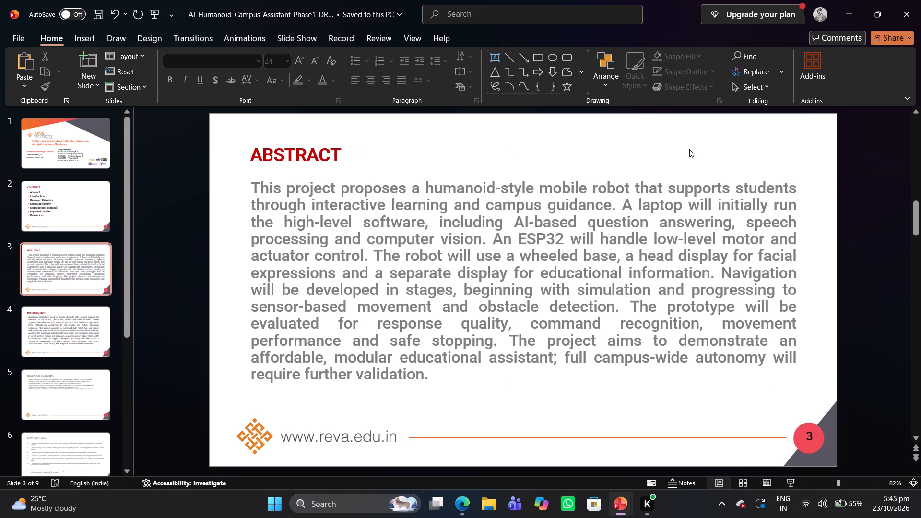
pyautogui.click(614, 226)
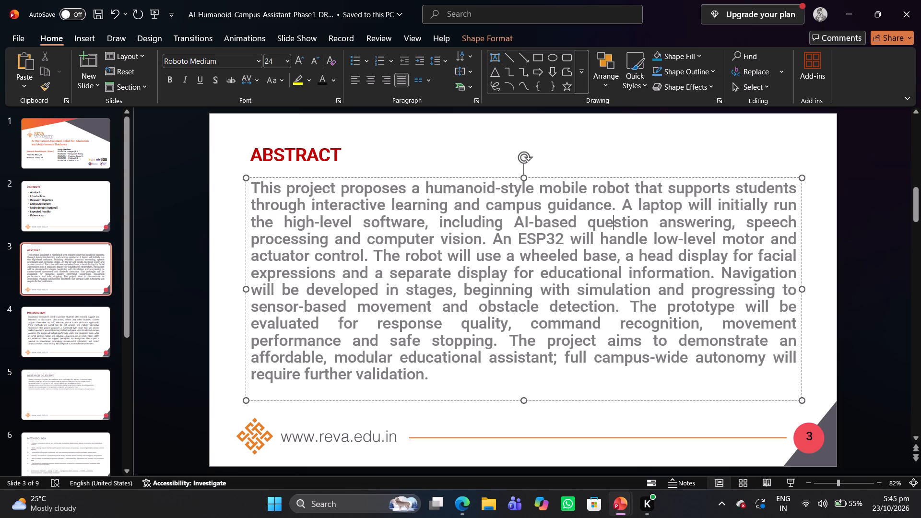
pyautogui.hotkey('ctrl', 'a')
pyautogui.click(257, 64)
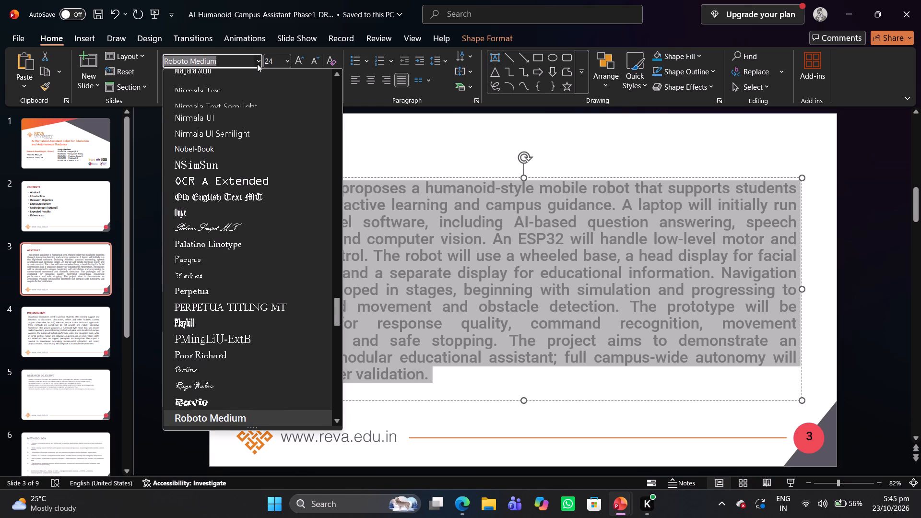
pyautogui.write('ca')
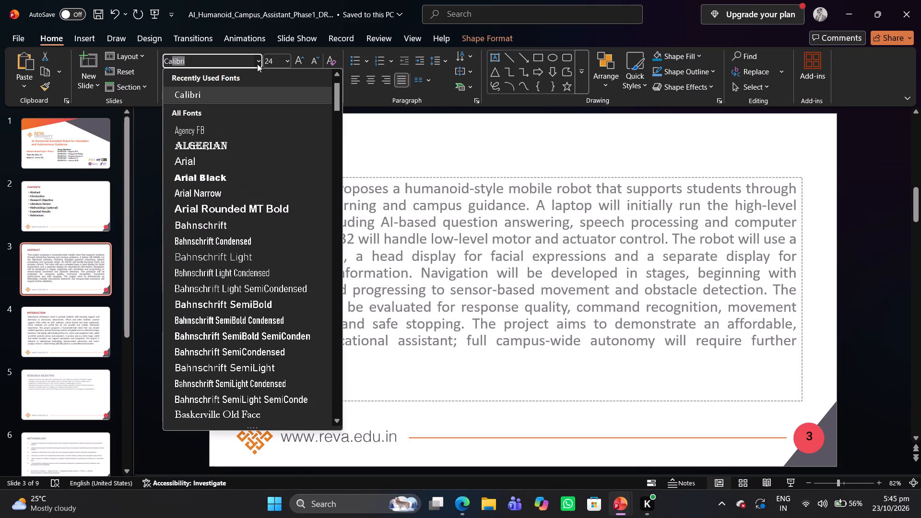
pyautogui.press('Return')
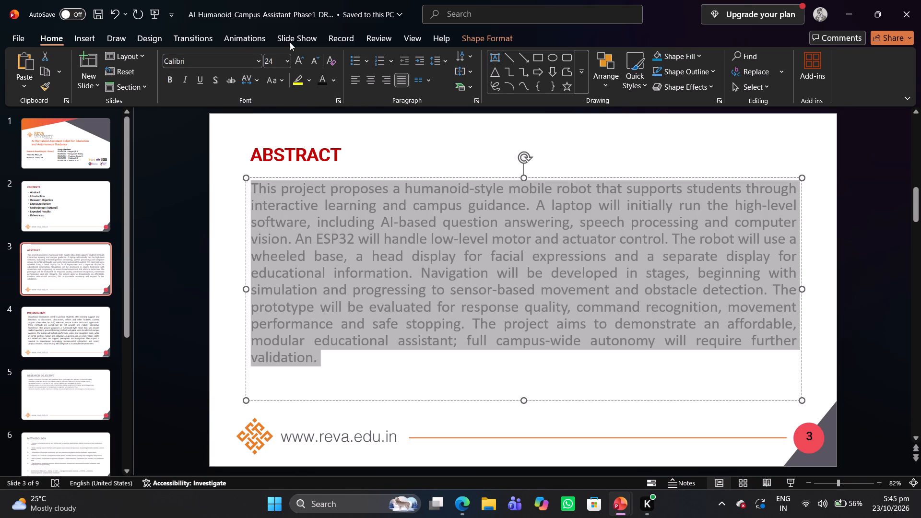
# Change the abstract paragraph's text colour to the darkest near-black shade of the black theme colour.
pyautogui.moveTo(340, 82); pyautogui.dragTo(334, 82)
pyautogui.click(334, 82)
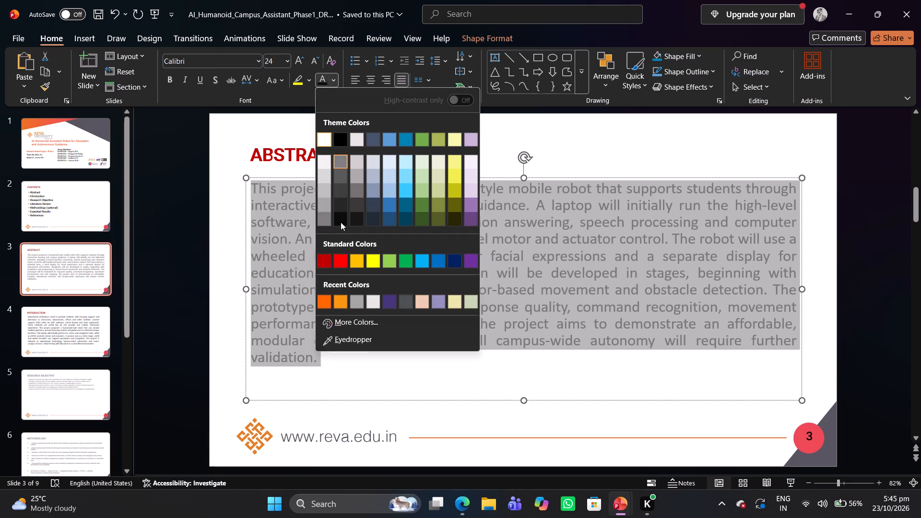
pyautogui.click(339, 218)
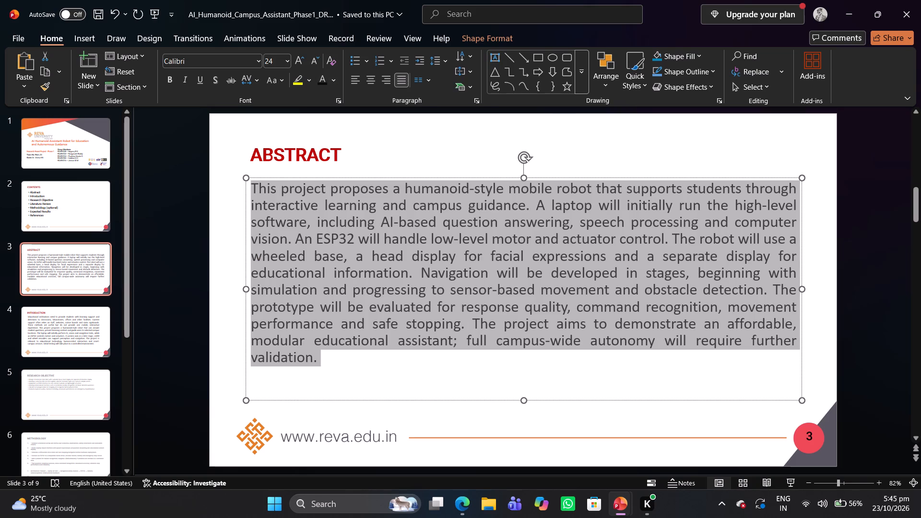
# Reduce the abstract paragraph's font size to 20.
pyautogui.click(314, 61)
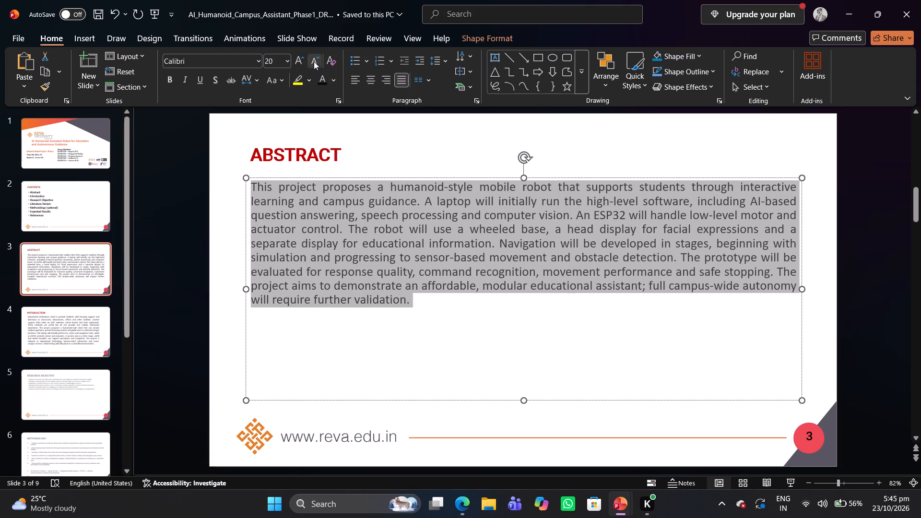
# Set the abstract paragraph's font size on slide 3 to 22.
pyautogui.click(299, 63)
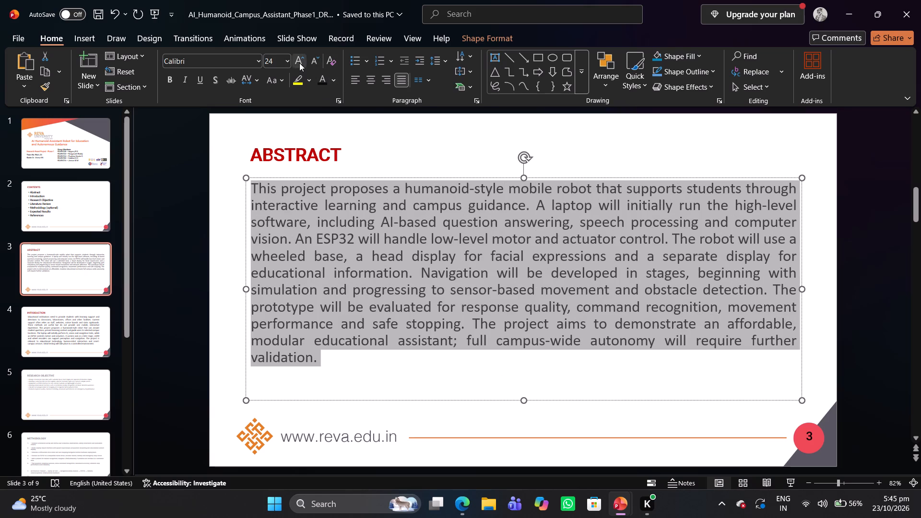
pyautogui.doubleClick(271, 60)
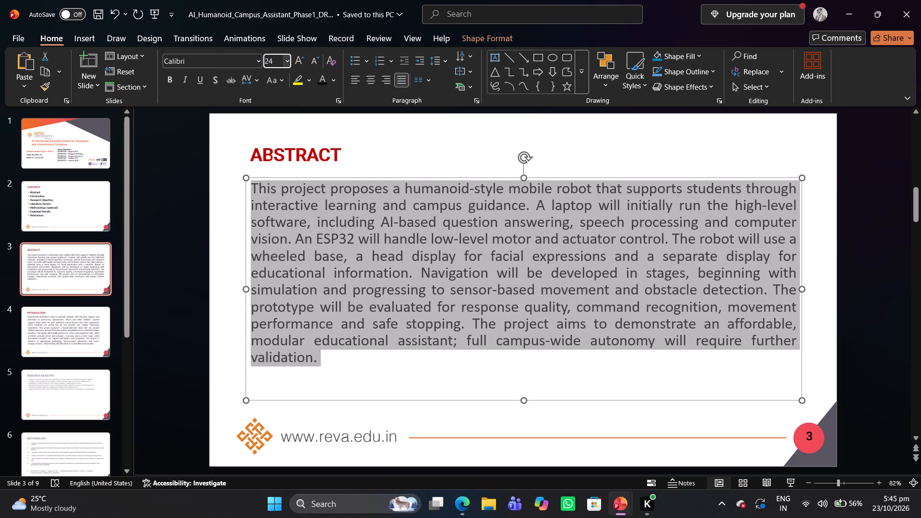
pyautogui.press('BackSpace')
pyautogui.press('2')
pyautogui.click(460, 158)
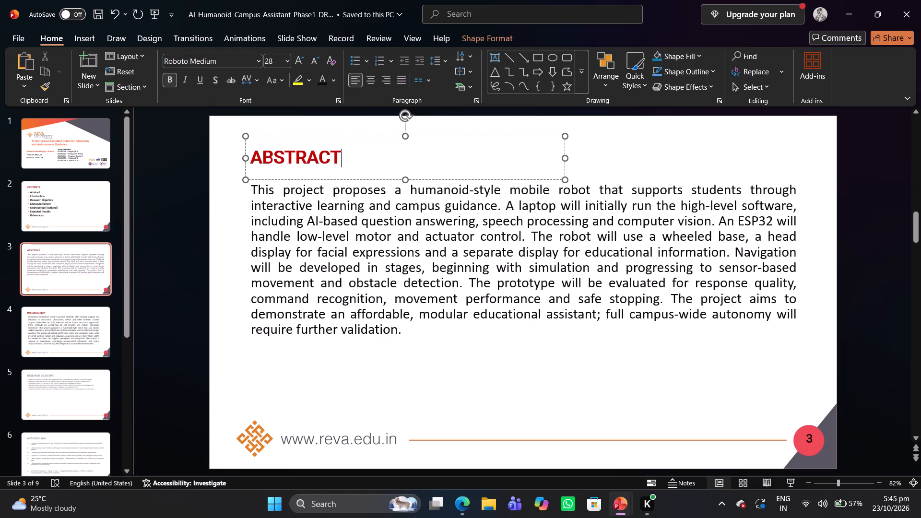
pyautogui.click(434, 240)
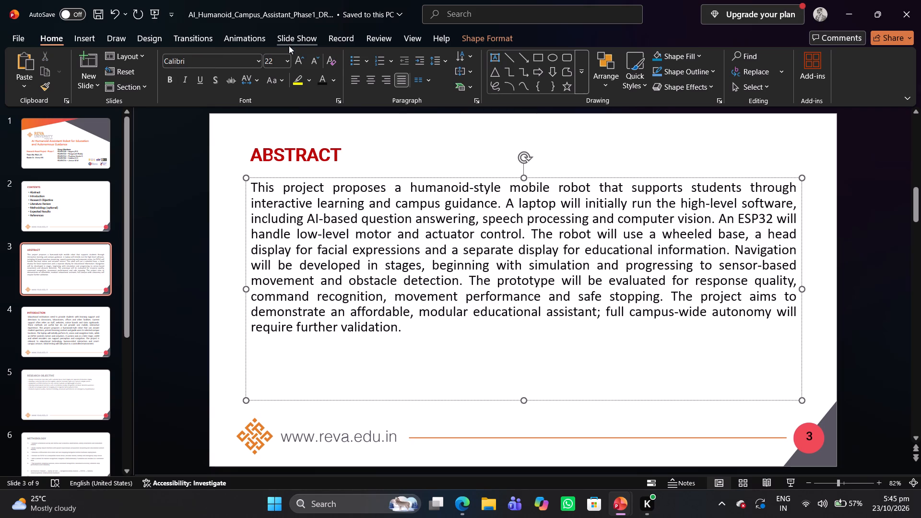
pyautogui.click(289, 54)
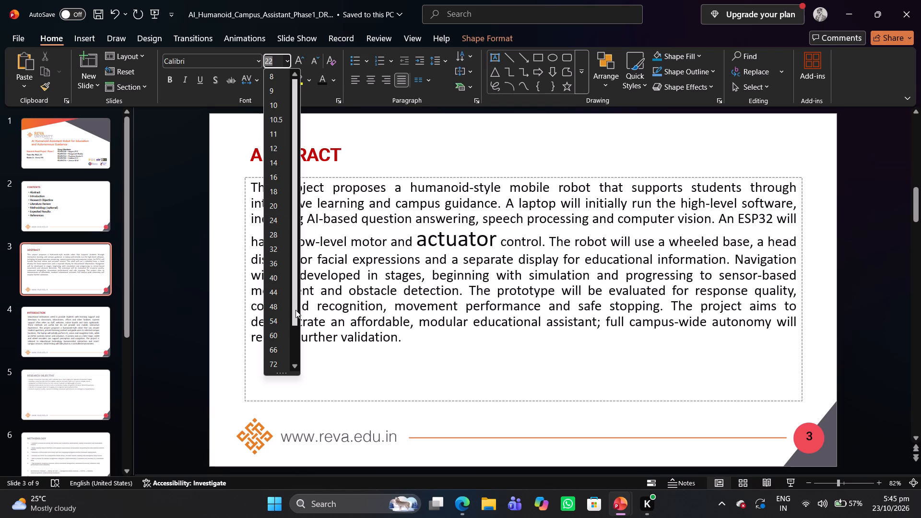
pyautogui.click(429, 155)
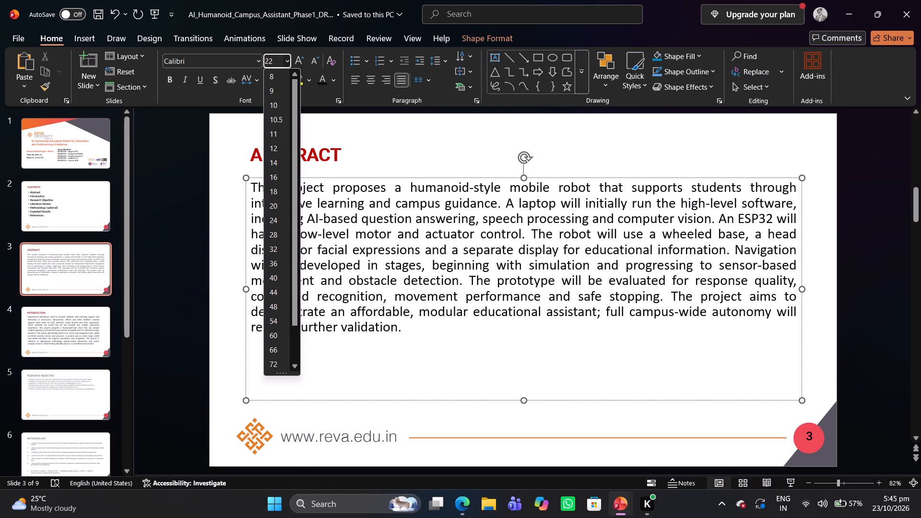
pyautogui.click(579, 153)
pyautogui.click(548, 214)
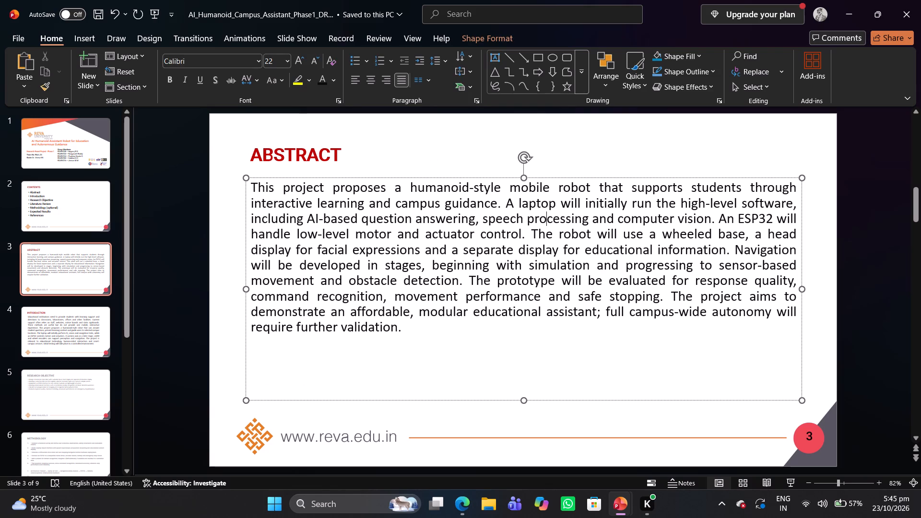
# Increase the whole abstract paragraph's font size on slide 3 to 24.
pyautogui.hotkey('ctrl', 'a')
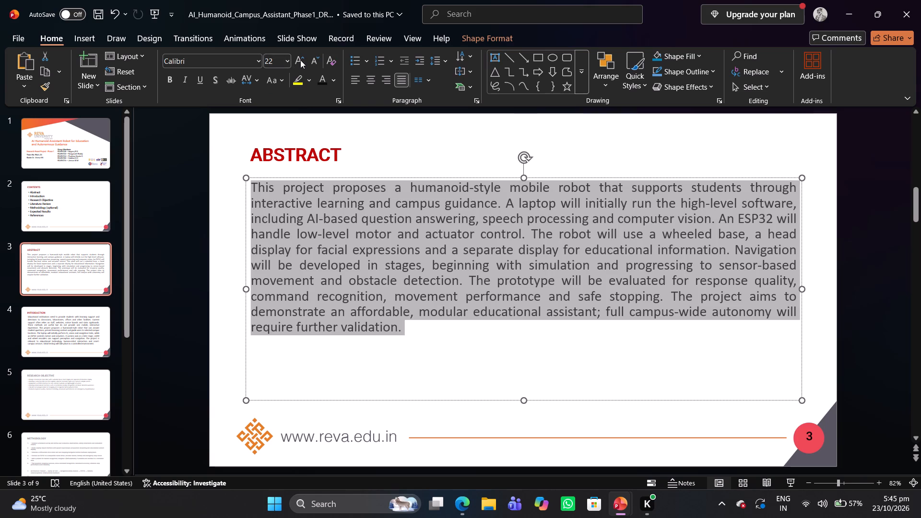
pyautogui.click(301, 59)
pyautogui.click(430, 150)
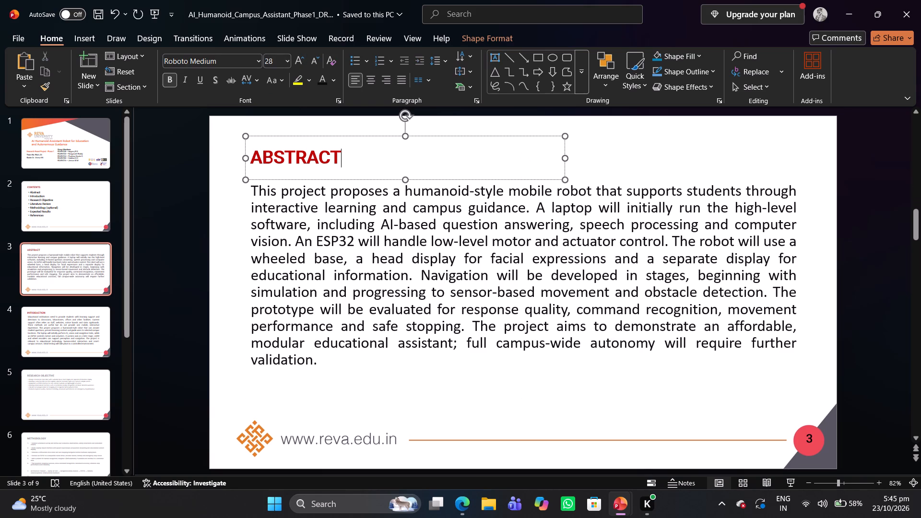
pyautogui.click(612, 136)
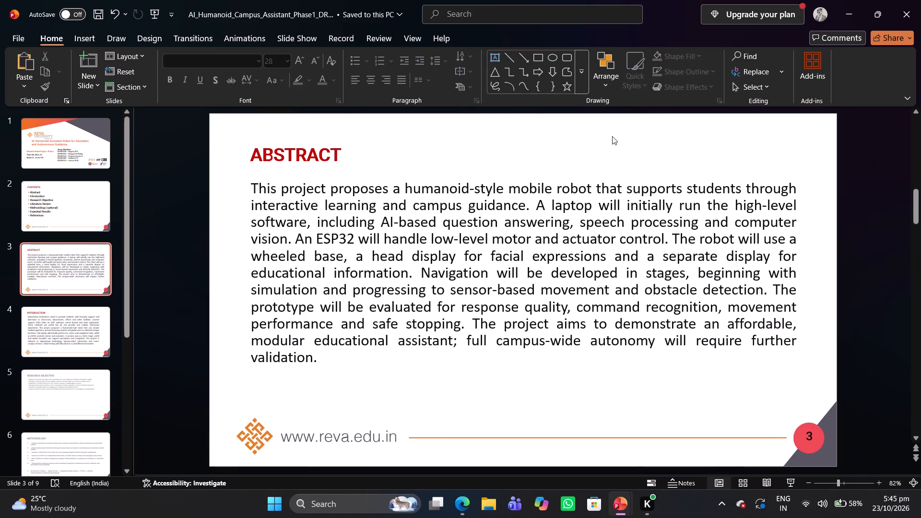
# Compare the text widths on slides 3 and 4, and widen the introduction text box by extending its right edge towards the slide margin.
pyautogui.press('Down')
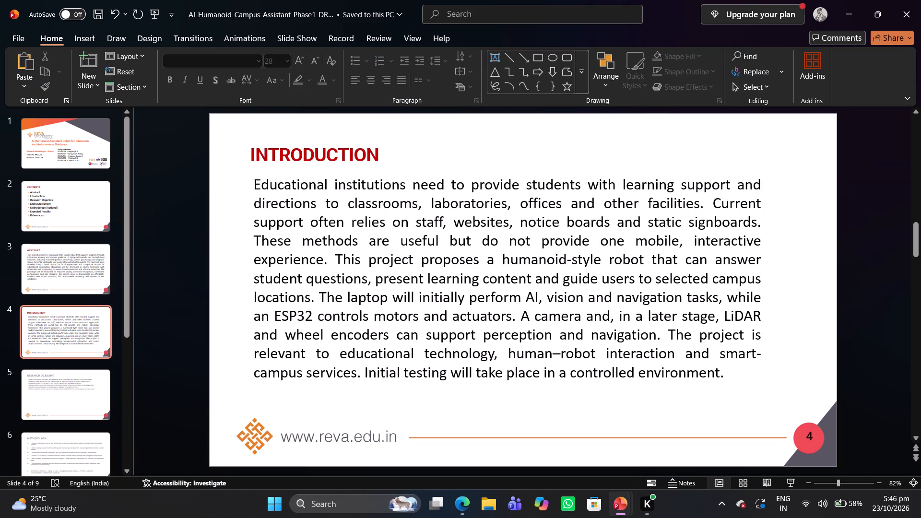
pyautogui.click(635, 276)
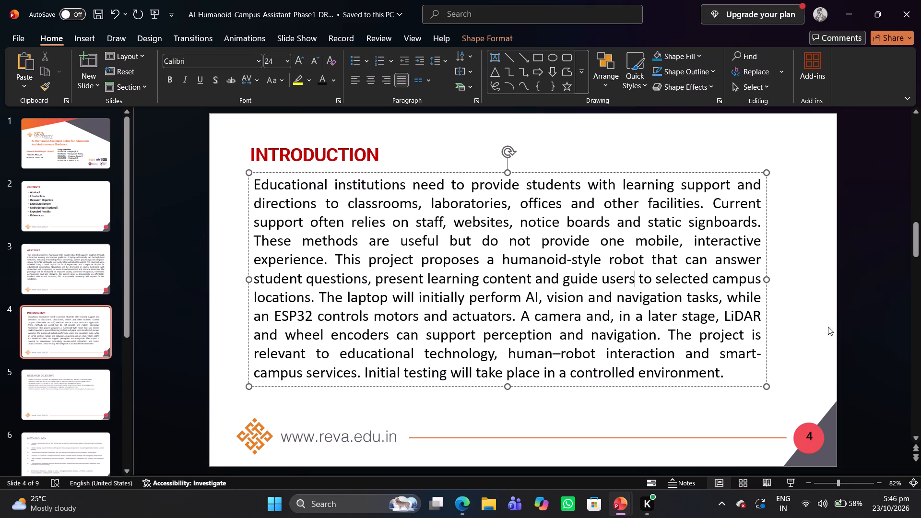
pyautogui.click(804, 315)
pyautogui.moveTo(742, 301); pyautogui.dragTo(832, 248)
pyautogui.click(832, 248)
pyautogui.press('Up')
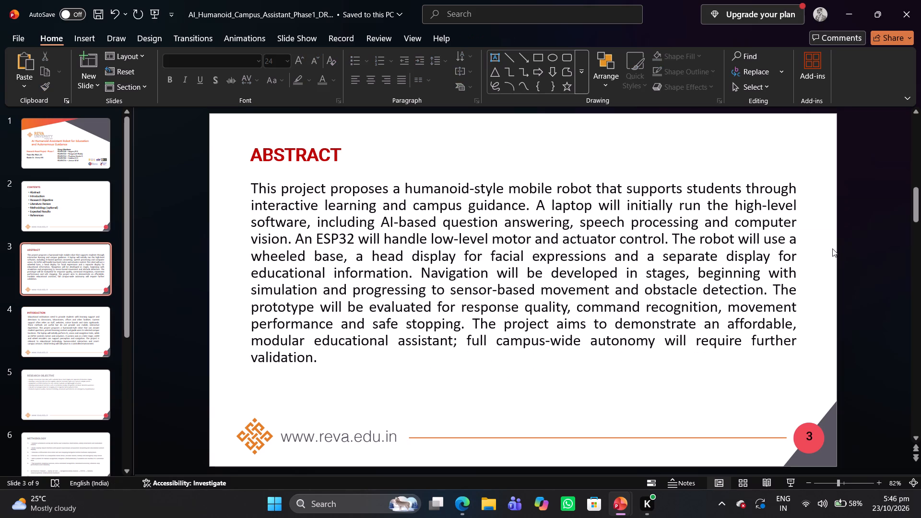
pyautogui.press('Down')
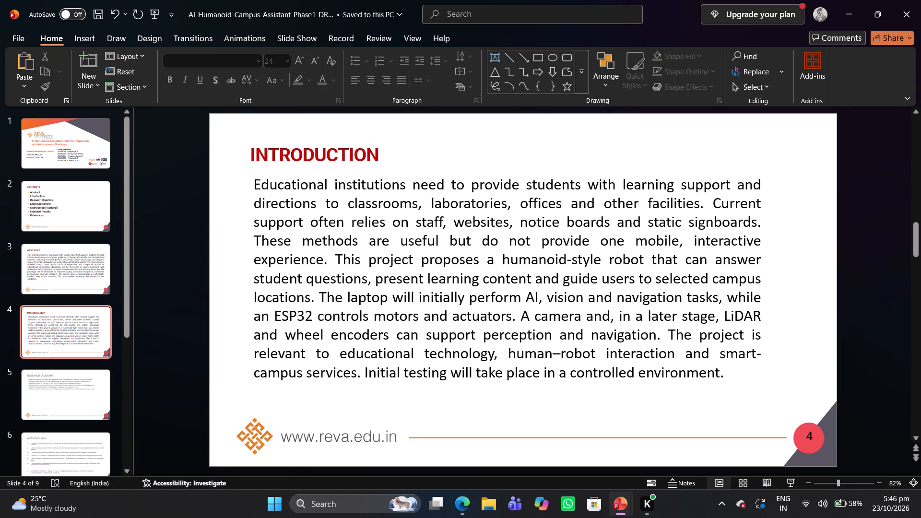
pyautogui.click(732, 299)
pyautogui.moveTo(766, 280); pyautogui.dragTo(783, 277)
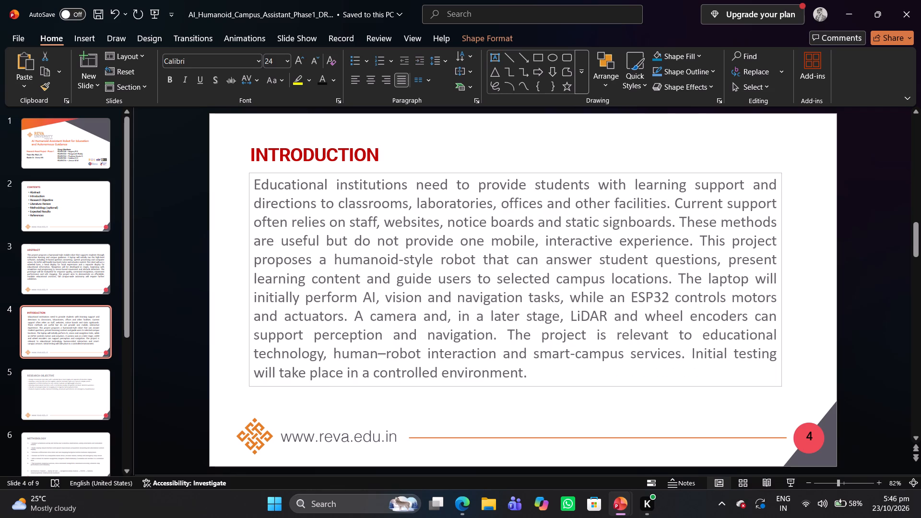
pyautogui.moveTo(783, 277); pyautogui.dragTo(798, 286)
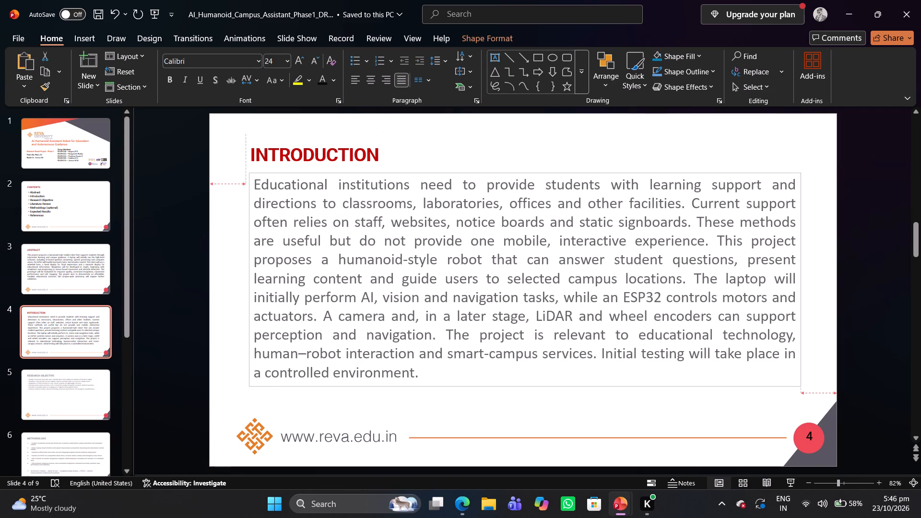
pyautogui.moveTo(798, 286); pyautogui.dragTo(795, 287)
pyautogui.click(827, 292)
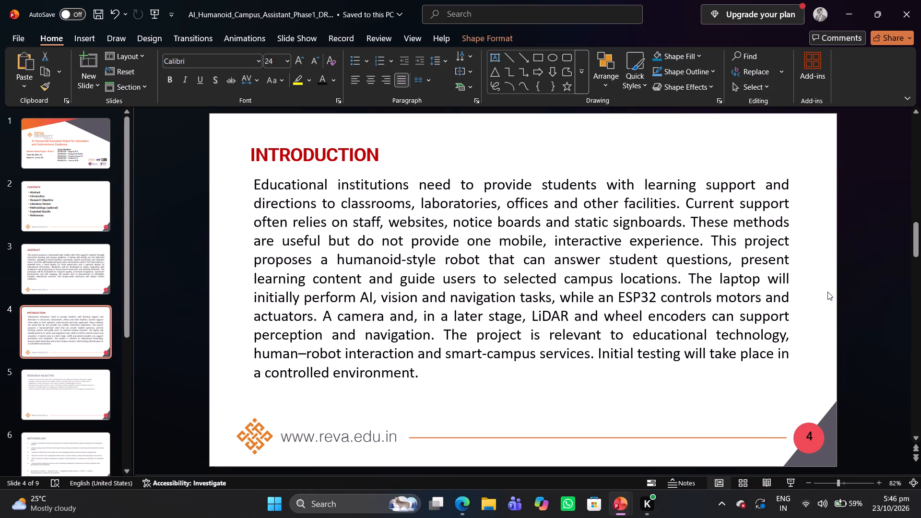
# Narrow the abstract text box on slide 3 slightly so its right edge lines up with the introduction text box.
pyautogui.press('Up')
pyautogui.moveTo(788, 286); pyautogui.dragTo(813, 293)
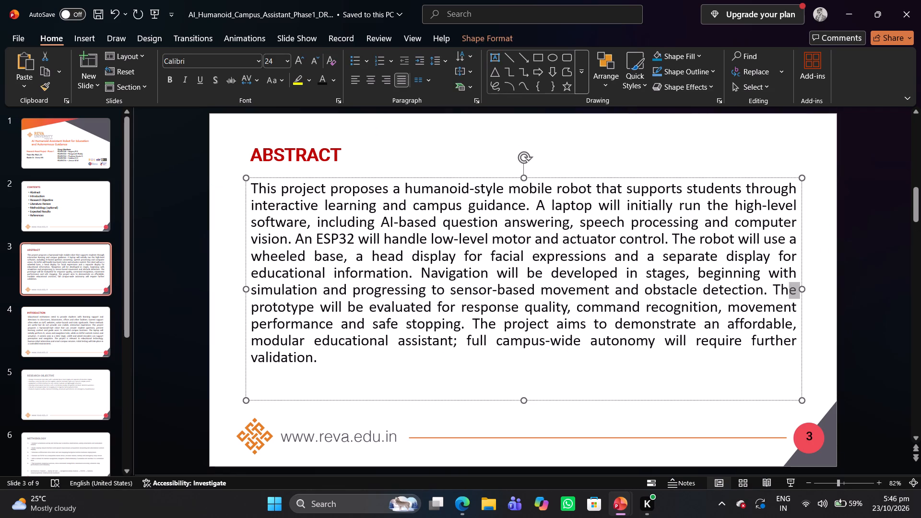
pyautogui.moveTo(813, 293); pyautogui.dragTo(802, 294)
pyautogui.click(802, 294)
pyautogui.moveTo(802, 288); pyautogui.dragTo(792, 290)
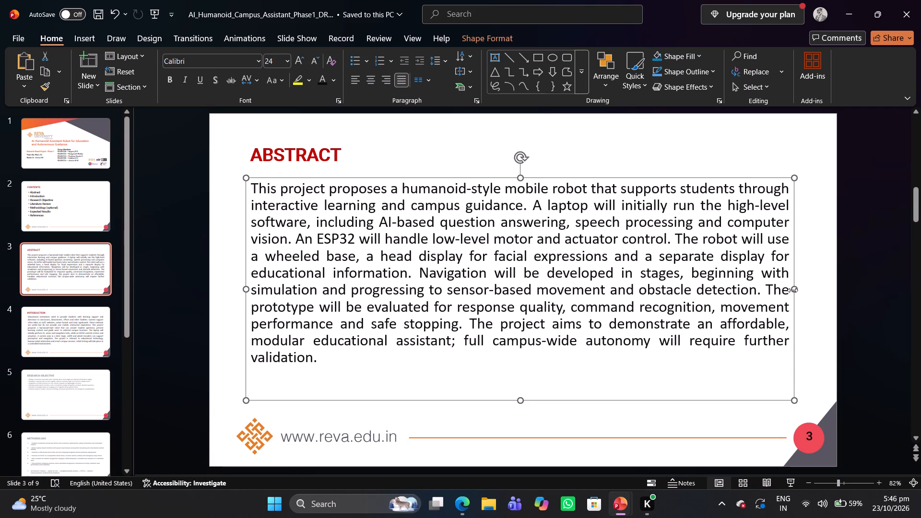
pyautogui.click(805, 291)
# Switch to the TeamNo_RBP_5sem template and copy the red RESEARCH OBJECTIVE heading from its slide 5.
pyautogui.press('Down')
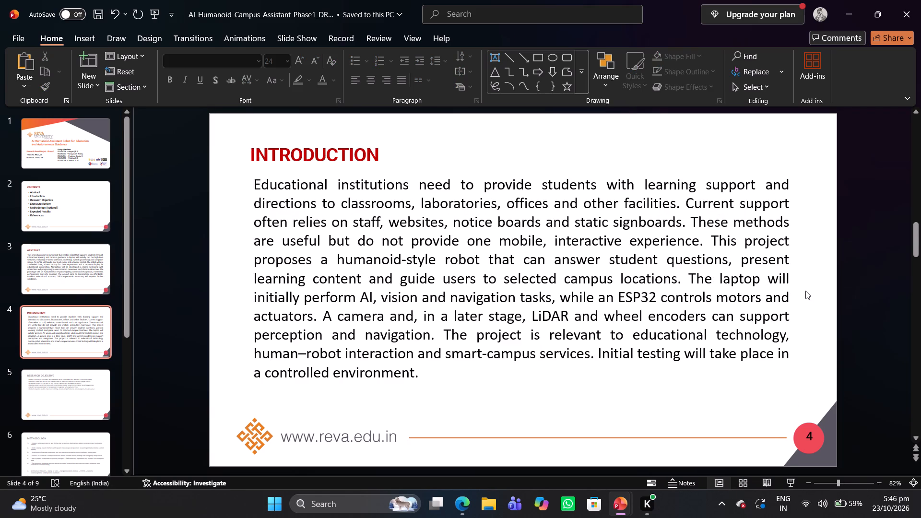
pyautogui.press('Down')
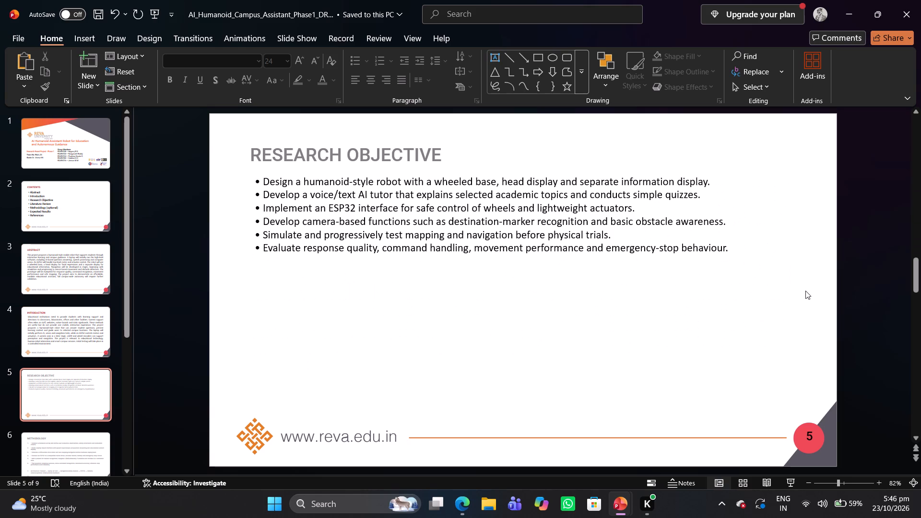
pyautogui.hotkey('alt', 'Tab')
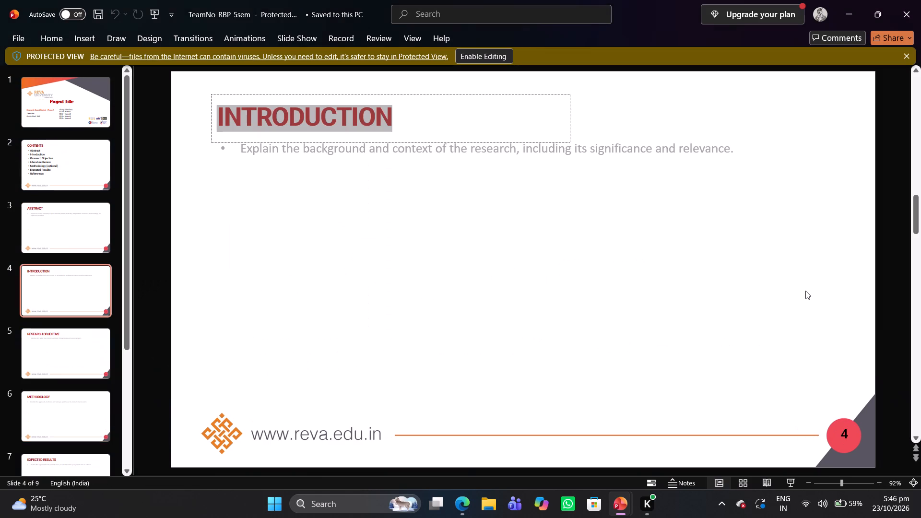
pyautogui.click(805, 291)
pyautogui.press('Down')
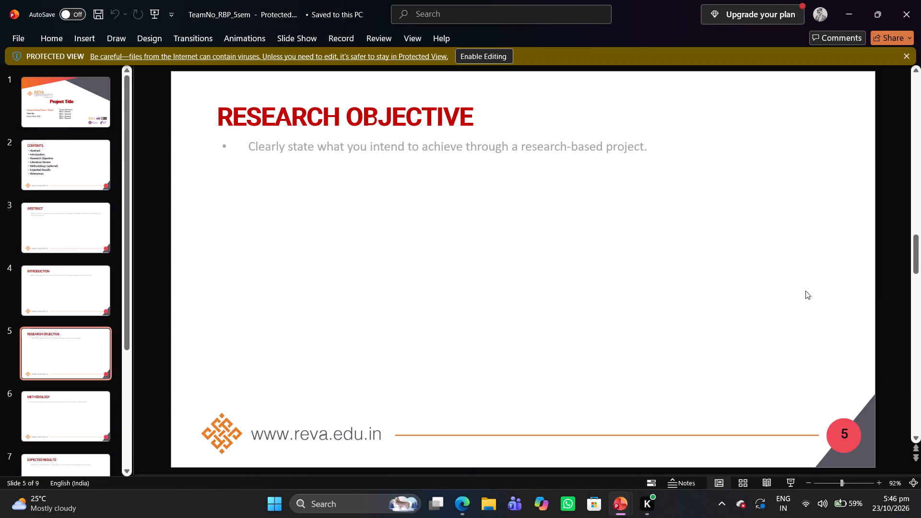
pyautogui.click(470, 107)
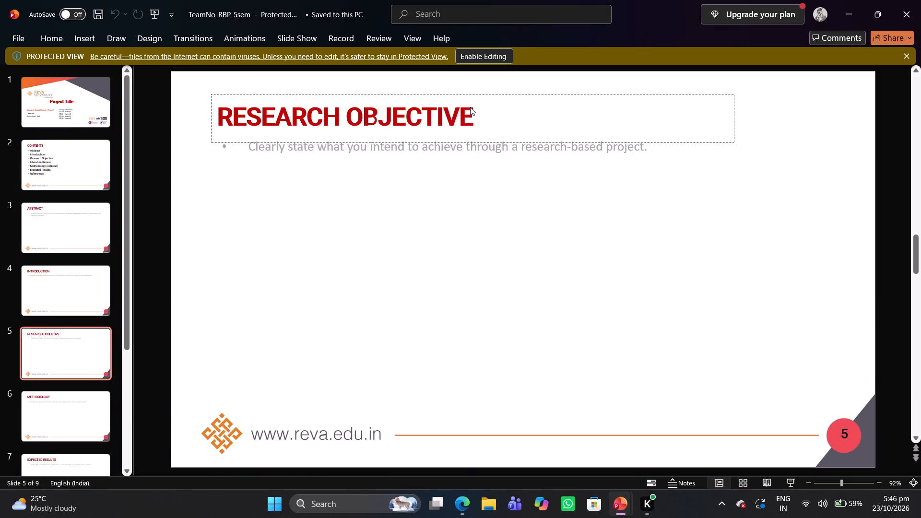
pyautogui.hotkey('ctrl', 'shift', 'Left')
pyautogui.hotkey('ctrl', 'shift', 'Left')
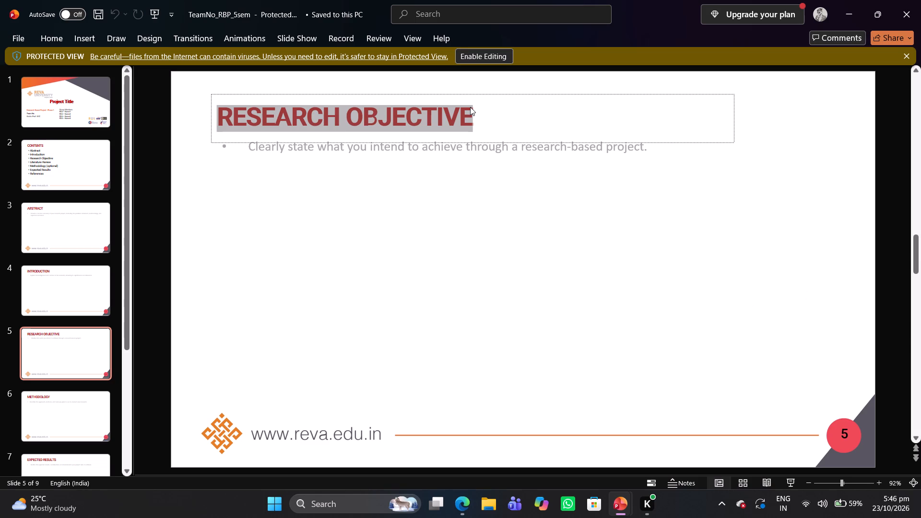
pyautogui.hotkey('ctrl', 'c')
# Replace the grey RESEARCH OBJECTIVE heading on slide 5 of the AI Humanoid deck with the copied red heading.
pyautogui.hotkey('alt', 'Tab')
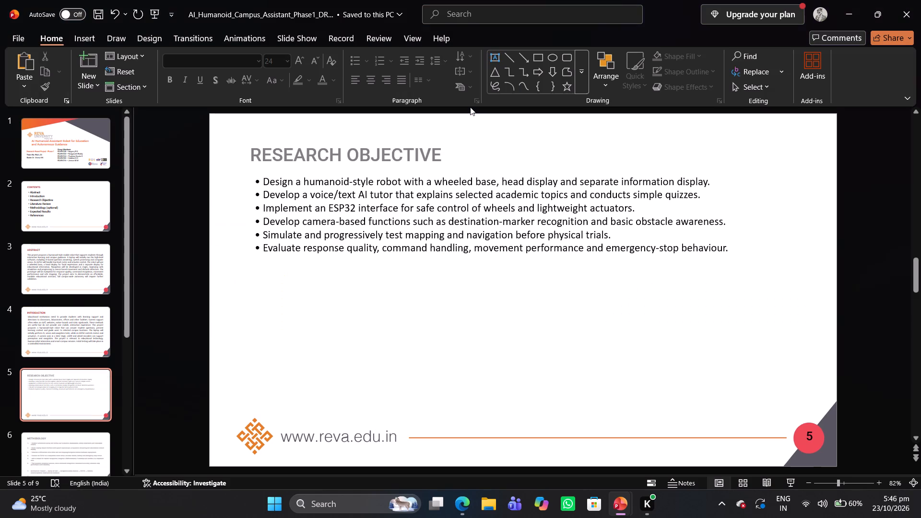
pyautogui.moveTo(451, 211); pyautogui.dragTo(411, 141)
pyautogui.click(411, 141)
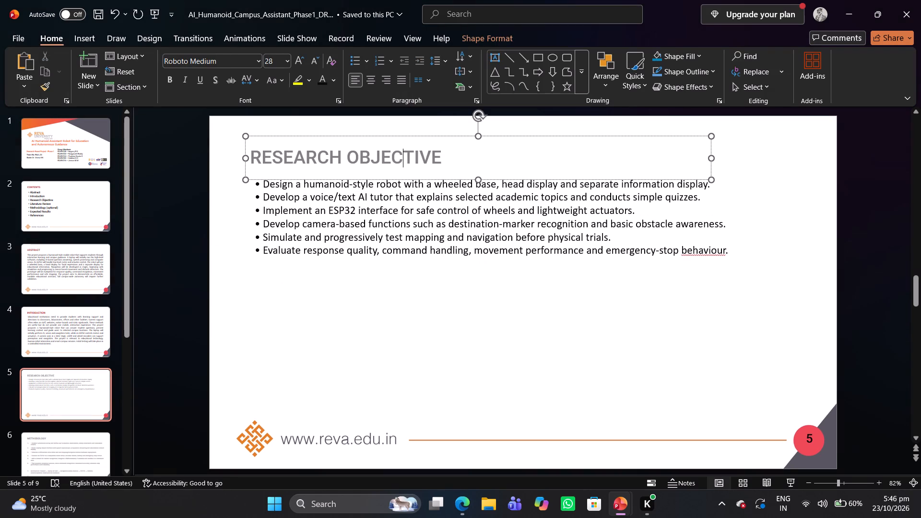
pyautogui.click(433, 158)
pyautogui.click(433, 158)
pyautogui.press('Right')
pyautogui.hotkey('ctrl', 'shift', 'Left')
pyautogui.hotkey('ctrl', 'shift', 'Left')
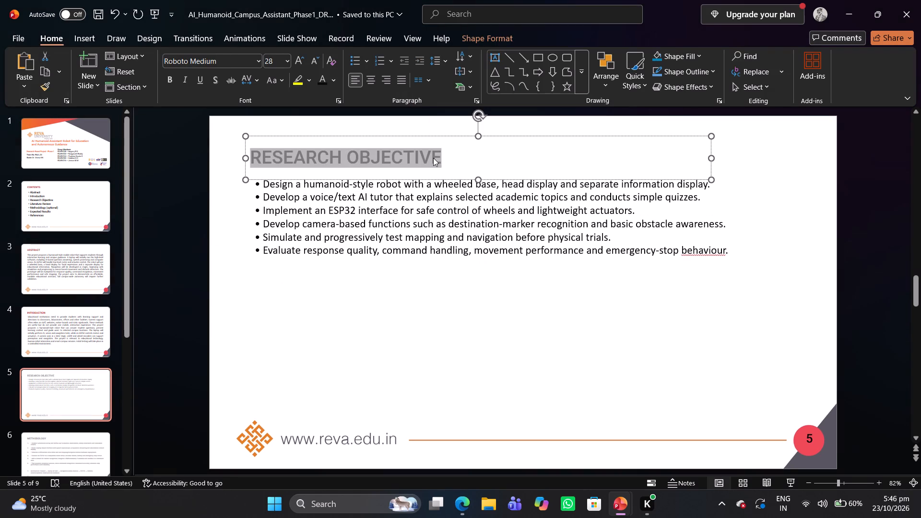
pyautogui.hotkey('ctrl', 'v')
pyautogui.click(452, 294)
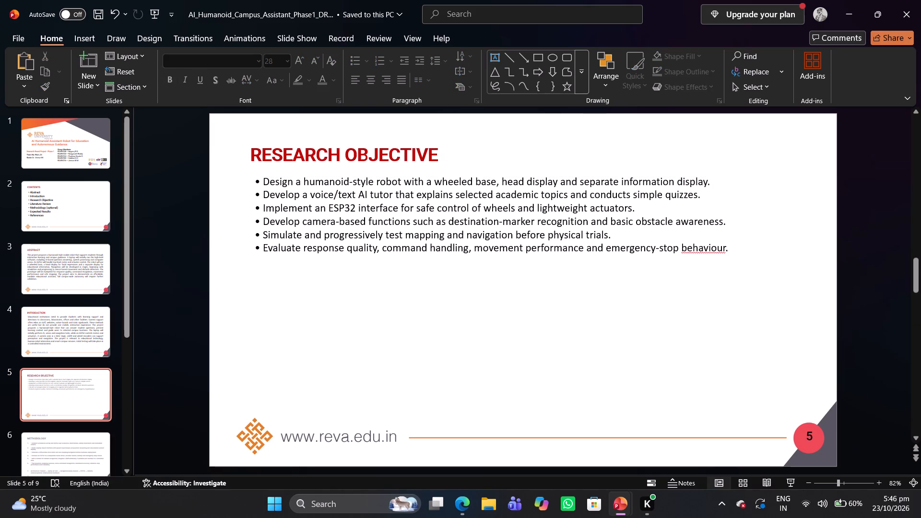
# Increase the font size of all the research objective bullets on slide 5 to 18.
pyautogui.click(272, 179)
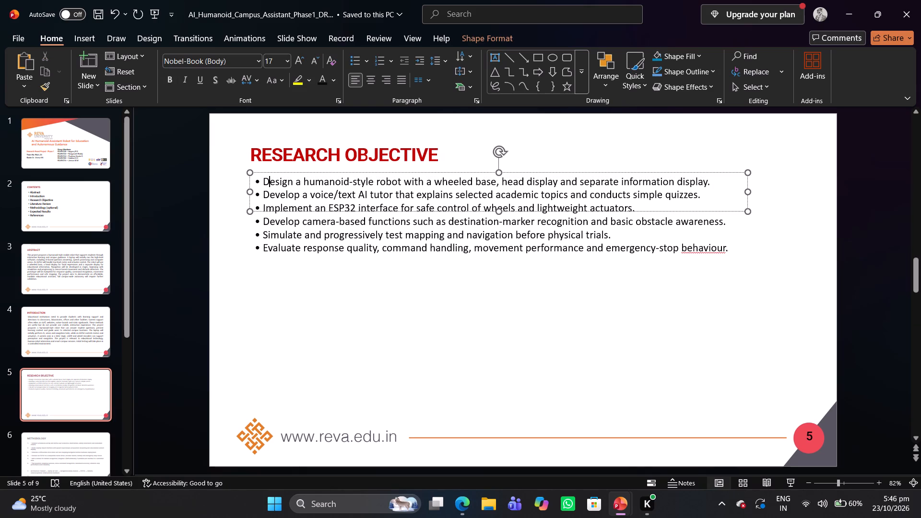
pyautogui.hotkey('ctrl', 'a')
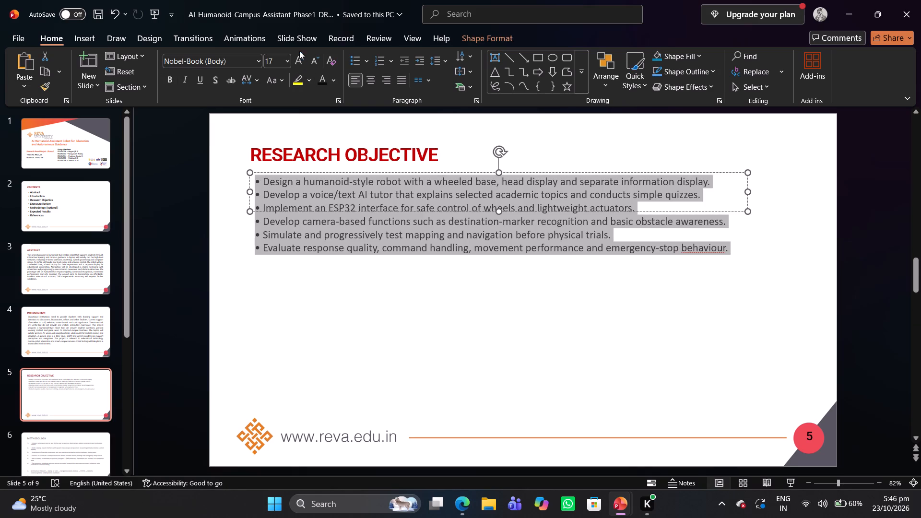
pyautogui.click(298, 56)
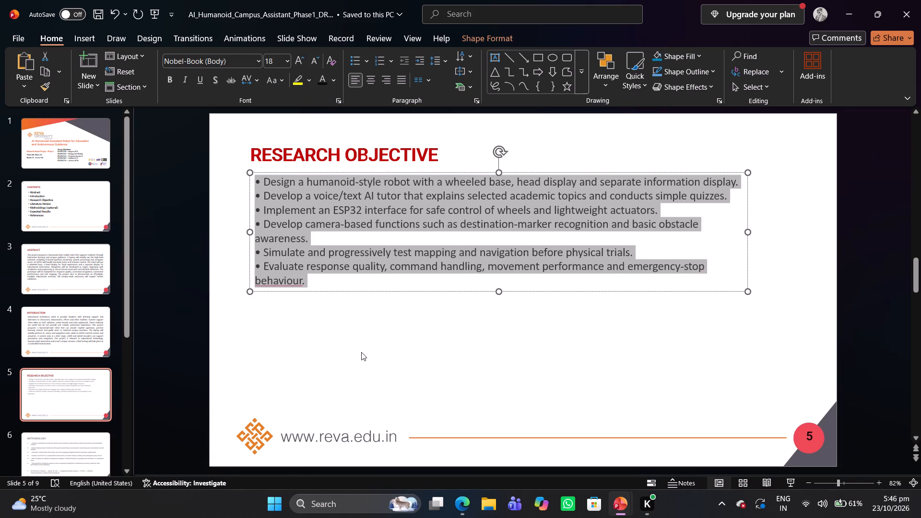
pyautogui.click(427, 76)
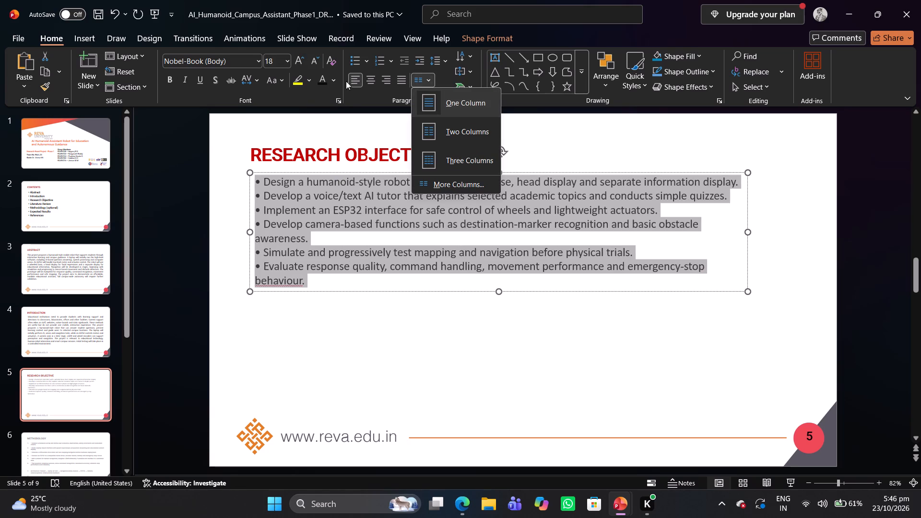
# Justify the research objective bullets on slide 5 and set their line spacing to 1.5.
pyautogui.click(400, 84)
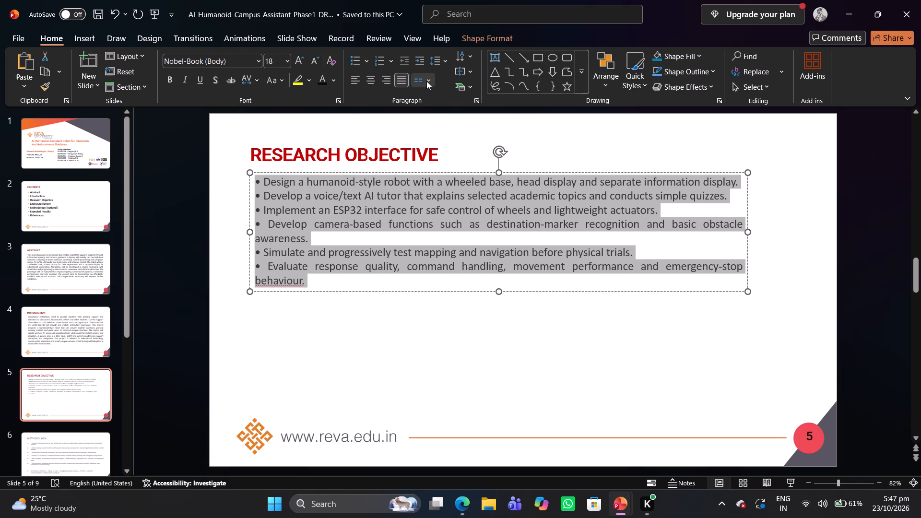
pyautogui.click(444, 63)
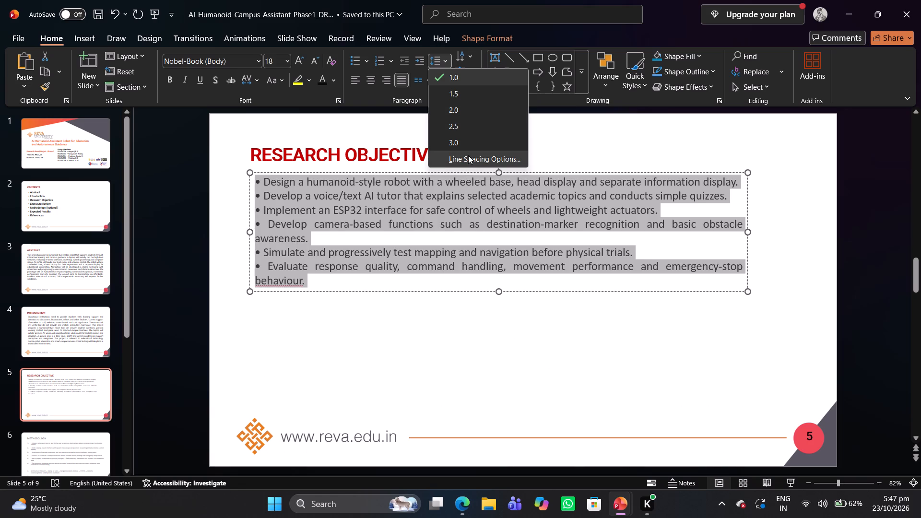
pyautogui.click(489, 89)
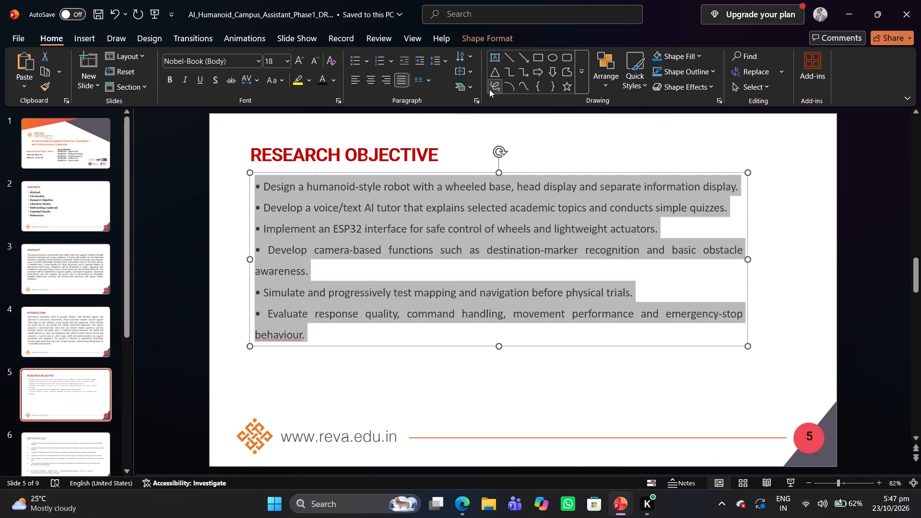
pyautogui.click(421, 244)
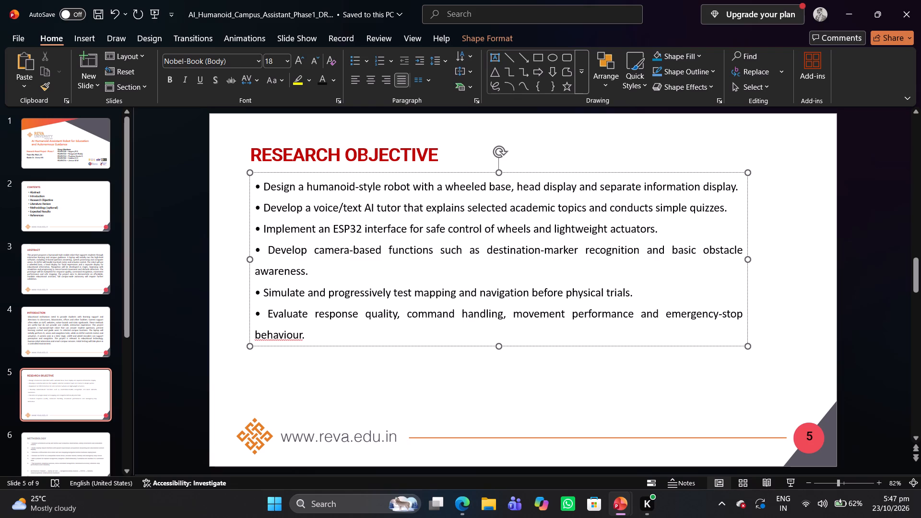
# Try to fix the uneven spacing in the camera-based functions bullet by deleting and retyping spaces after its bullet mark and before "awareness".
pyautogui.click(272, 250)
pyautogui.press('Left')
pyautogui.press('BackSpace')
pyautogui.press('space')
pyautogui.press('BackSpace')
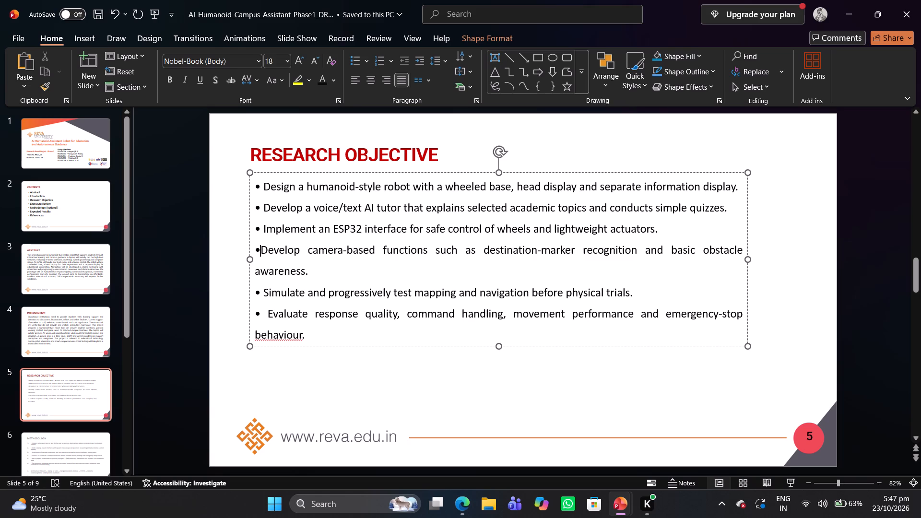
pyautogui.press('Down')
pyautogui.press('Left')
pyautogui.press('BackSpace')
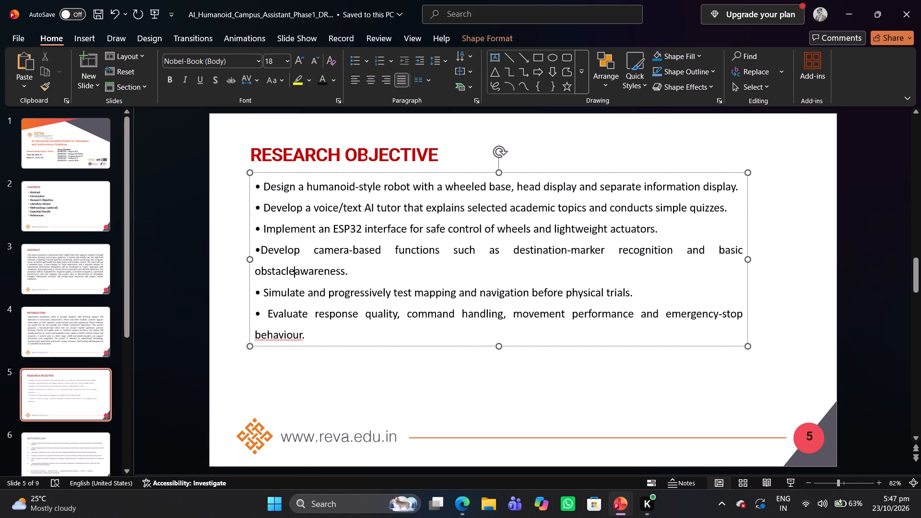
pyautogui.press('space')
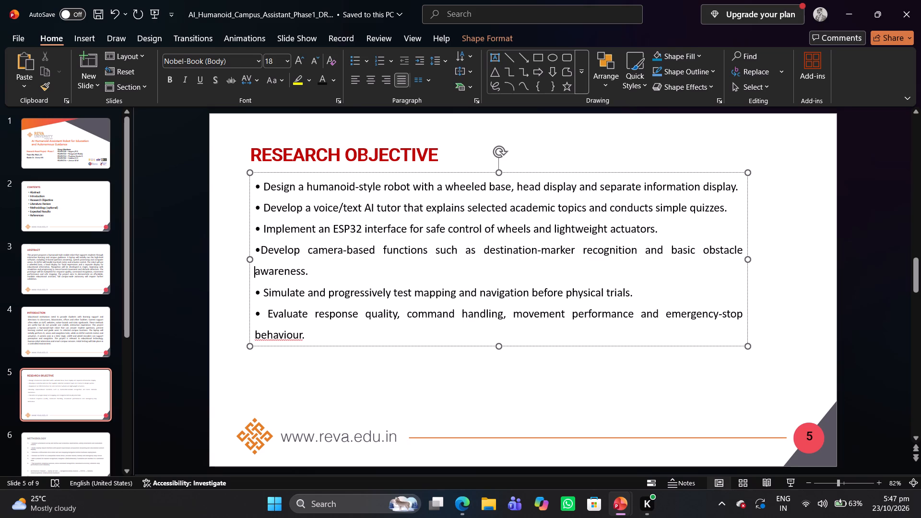
# Widen the research objective text box on slide 5 from its right edge until every bullet fits on one line.
pyautogui.moveTo(749, 260); pyautogui.dragTo(767, 259)
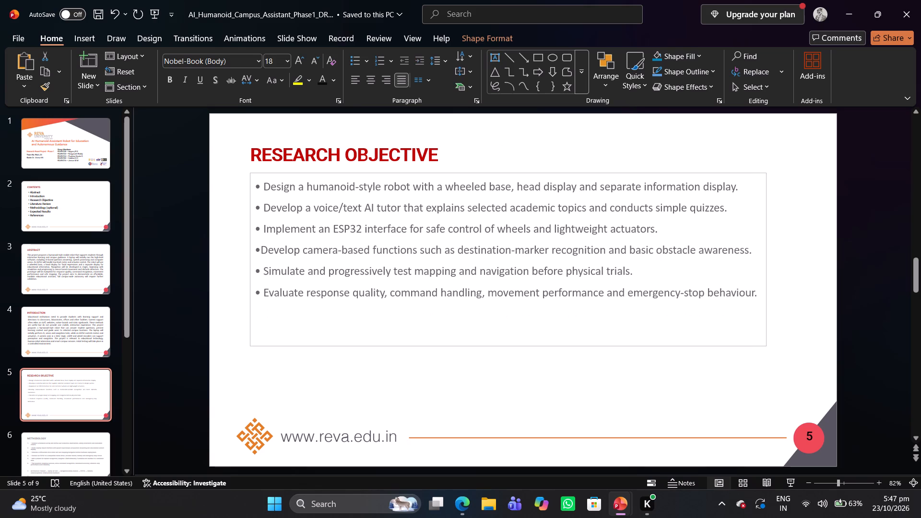
pyautogui.moveTo(767, 259); pyautogui.dragTo(792, 272)
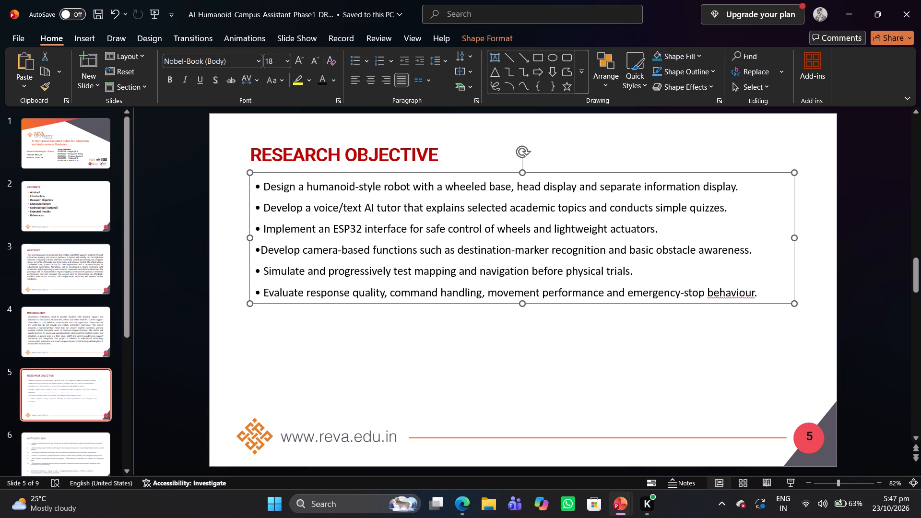
pyautogui.click(771, 338)
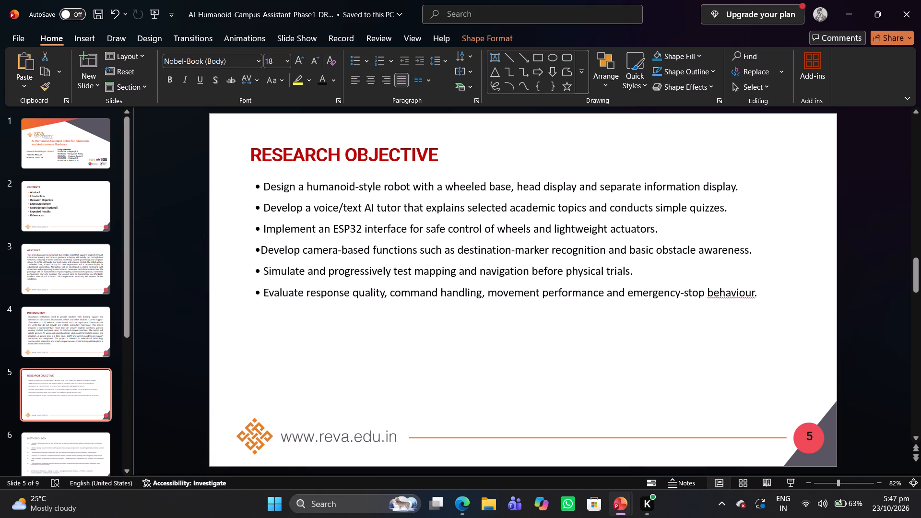
# Move the research objective text box down slightly to leave more space below the heading.
pyautogui.click(453, 274)
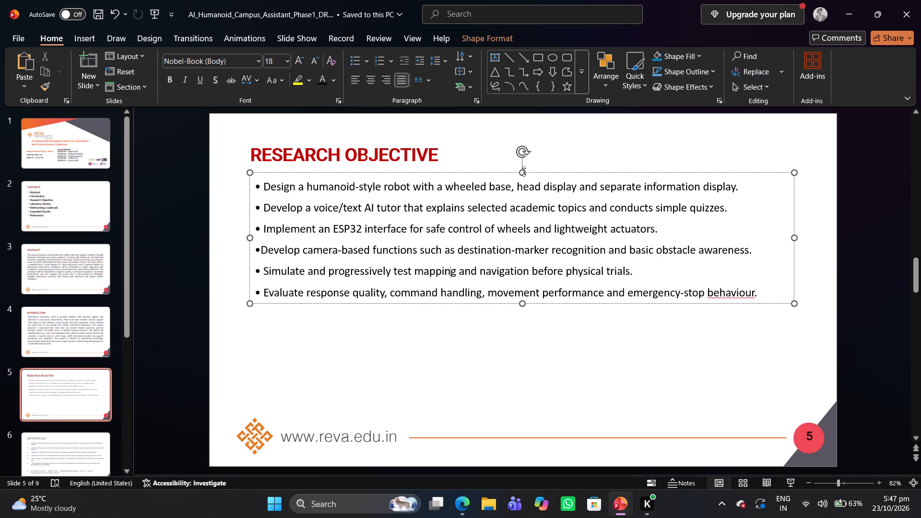
pyautogui.moveTo(535, 172); pyautogui.dragTo(537, 177)
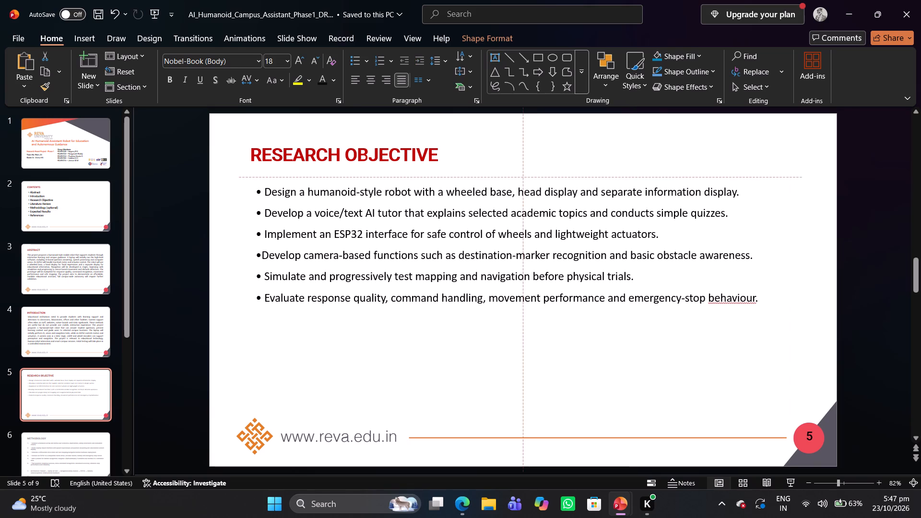
pyautogui.moveTo(537, 177); pyautogui.dragTo(537, 184)
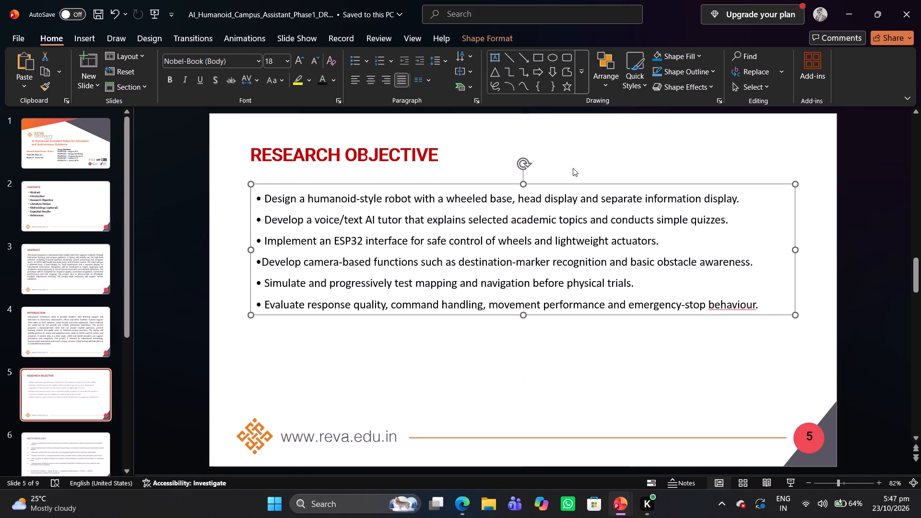
pyautogui.click(573, 168)
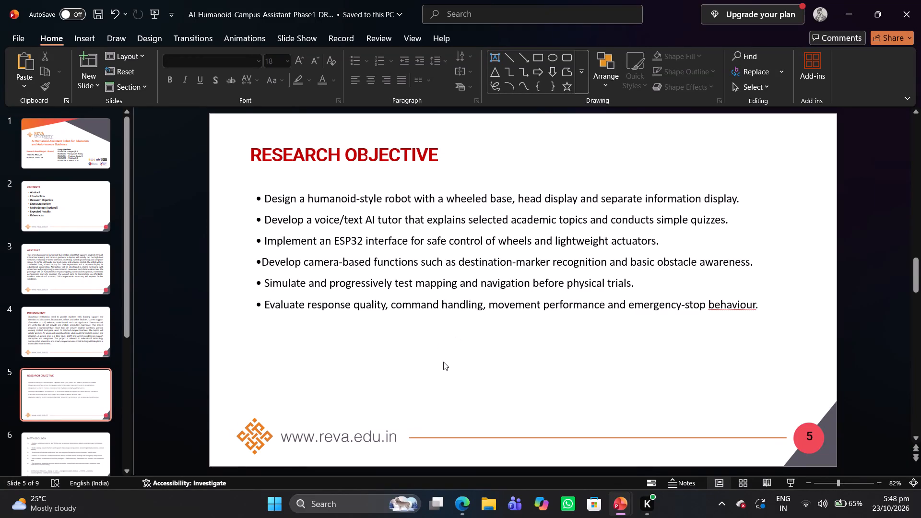
# Insert a space between the bullet mark and "Develop camera-based functions" in the fourth objective.
pyautogui.click(262, 261)
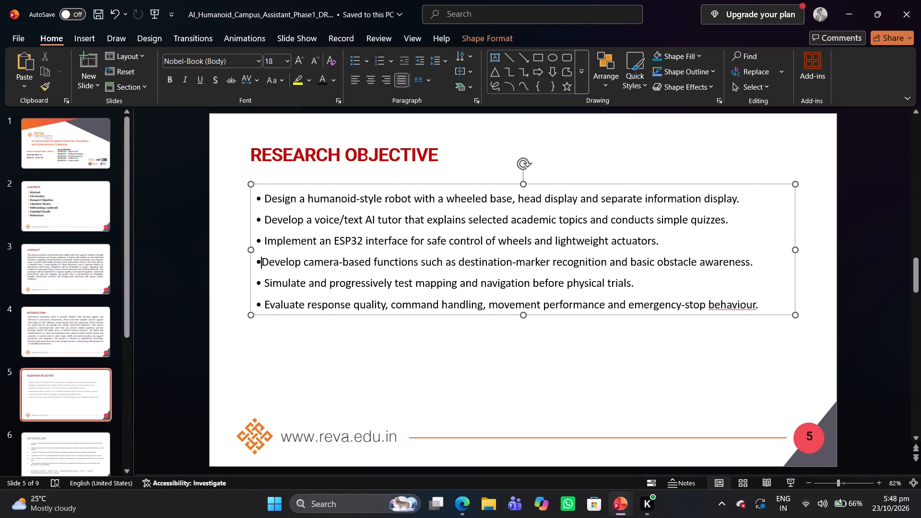
pyautogui.press('space')
pyautogui.click(328, 351)
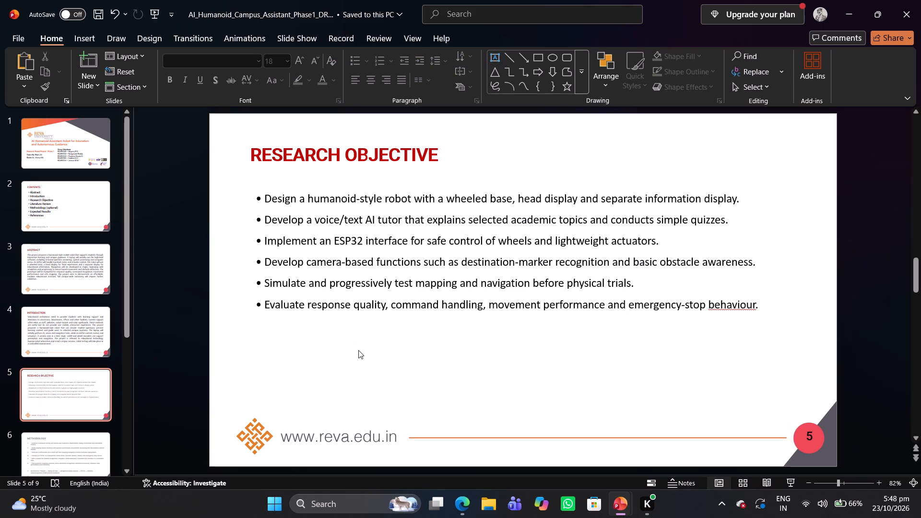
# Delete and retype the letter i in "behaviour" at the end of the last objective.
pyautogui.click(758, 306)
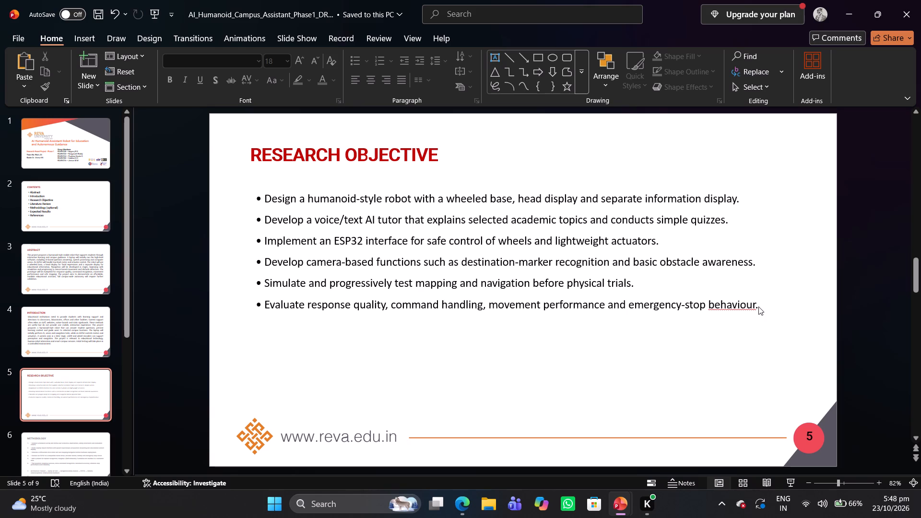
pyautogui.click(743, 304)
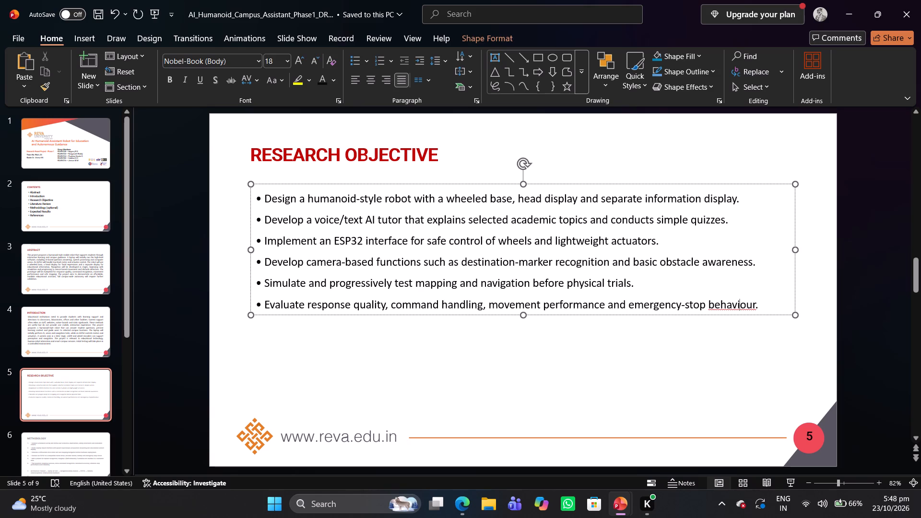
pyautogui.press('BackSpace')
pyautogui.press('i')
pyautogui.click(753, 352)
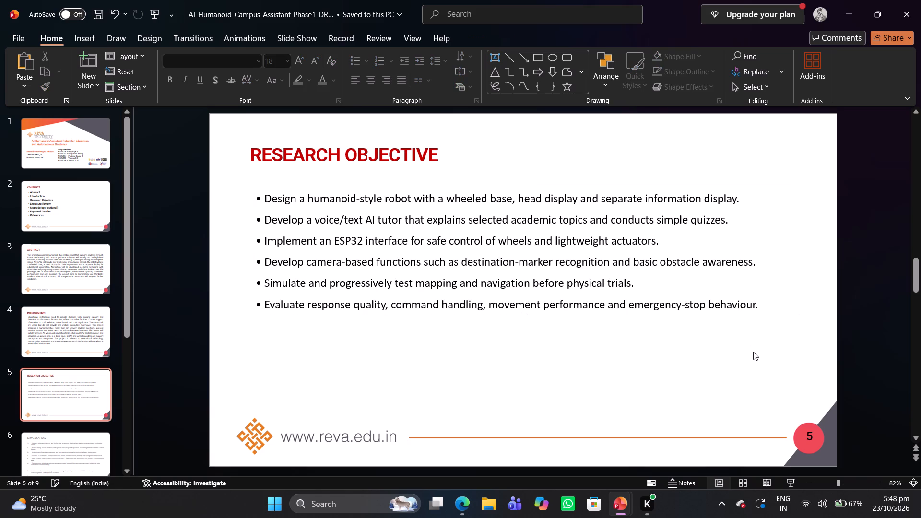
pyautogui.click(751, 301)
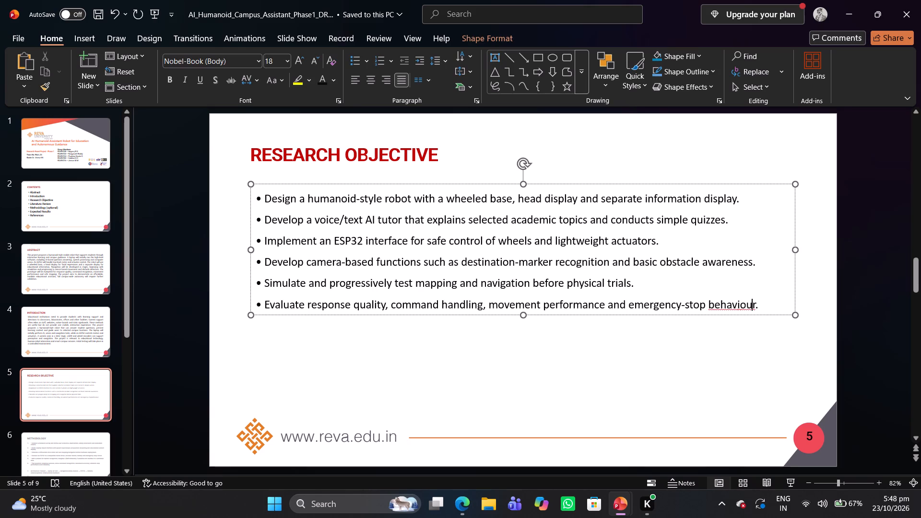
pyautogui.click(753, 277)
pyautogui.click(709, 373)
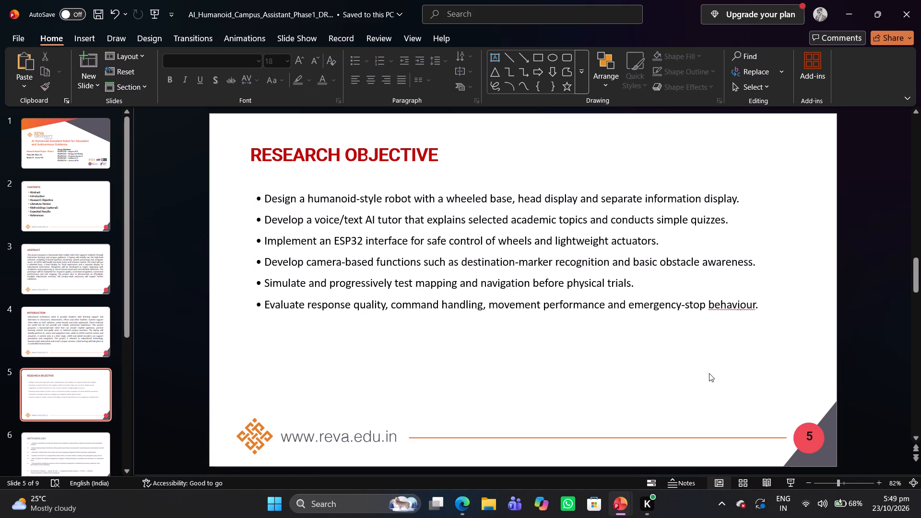
# Switch to the TeamNo_RBP_5sem template and copy the red METHODOLOGY heading from its slide 6.
pyautogui.press('Down')
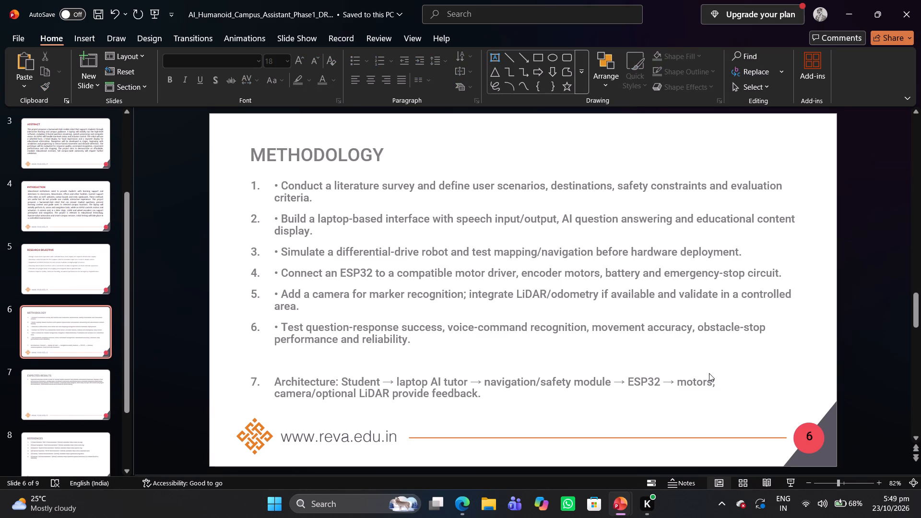
pyautogui.hotkey('alt', 'Tab')
pyautogui.click(709, 373)
pyautogui.press('Down')
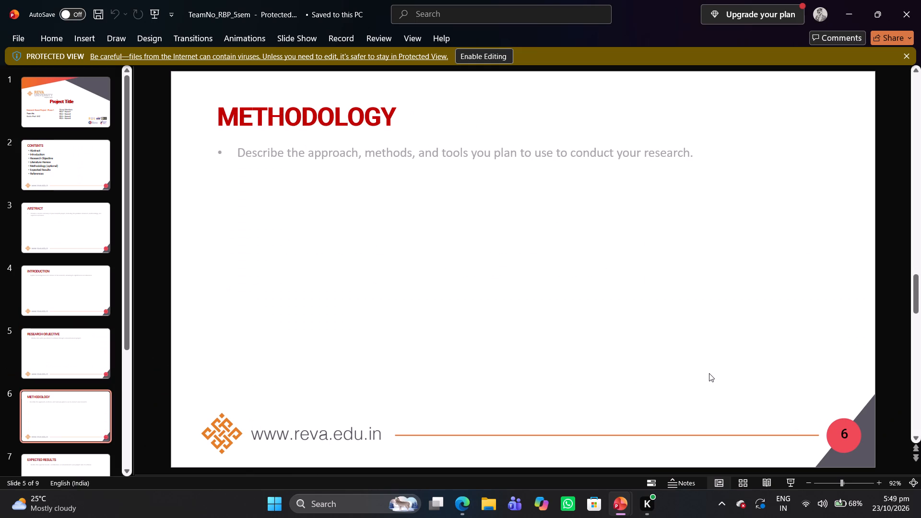
pyautogui.click(414, 115)
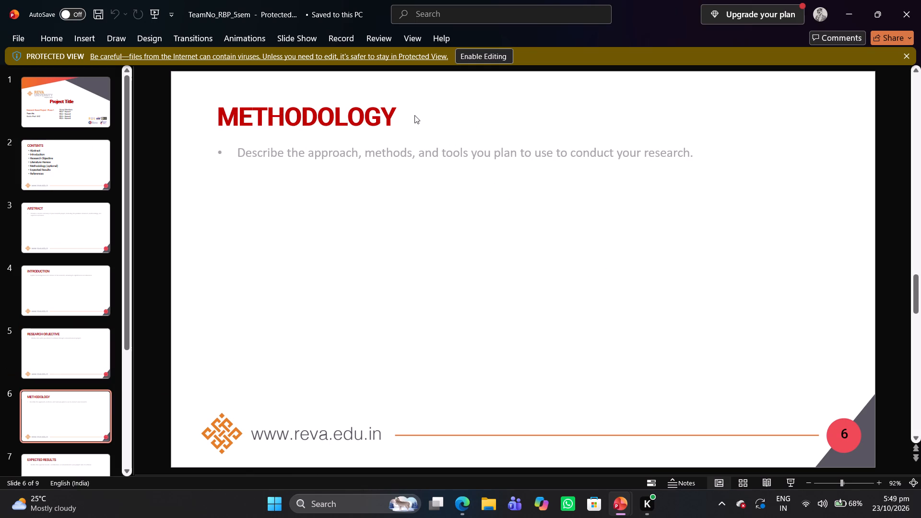
pyautogui.click(374, 110)
pyautogui.press('Right')
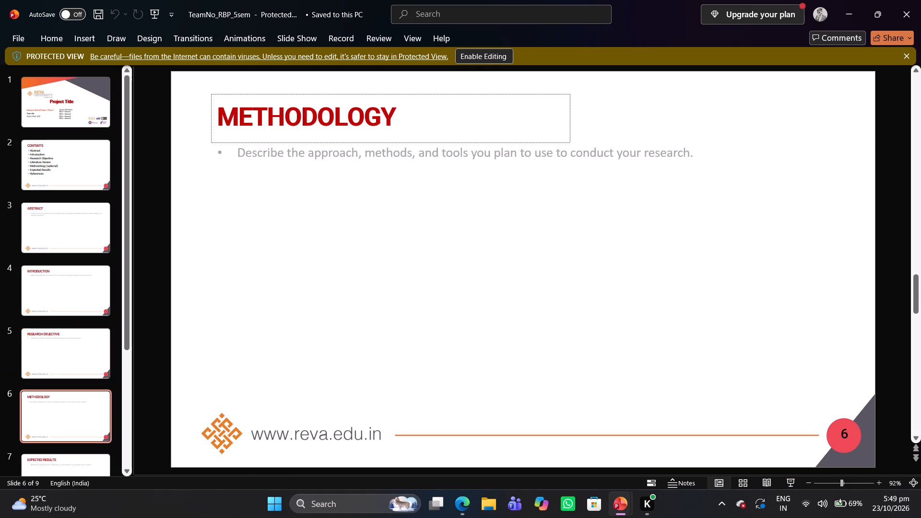
pyautogui.hotkey('ctrl', 'shift', 'Left')
pyautogui.hotkey('ctrl', 'c')
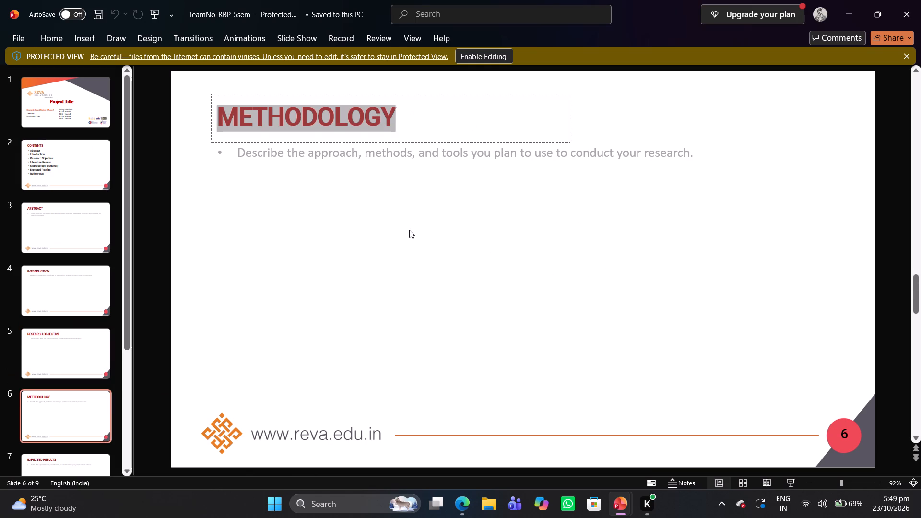
pyautogui.click(409, 230)
# Return to the AI Humanoid deck and replace the grey METHODOLOGY heading on slide 6 with the copied red heading.
pyautogui.hotkey('alt', 'Tab')
pyautogui.moveTo(360, 155); pyautogui.dragTo(384, 155)
pyautogui.click(384, 155)
pyautogui.hotkey('shift', 'Left')
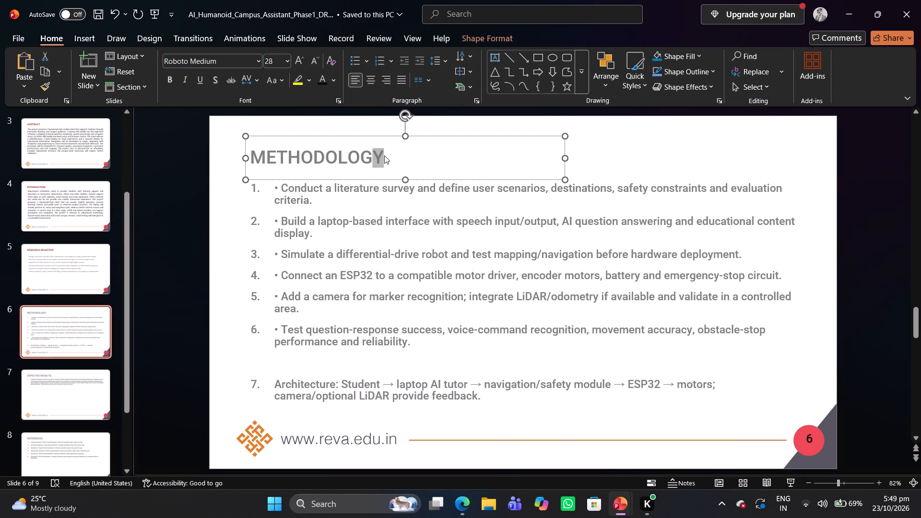
pyautogui.hotkey('ctrl', 'shift', 'Left')
pyautogui.hotkey('ctrl', 'v')
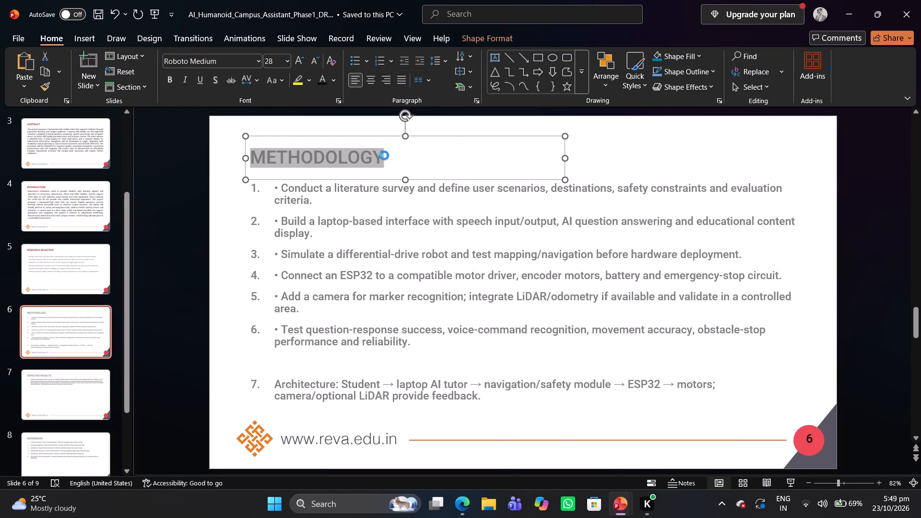
# Narrow the methodology text box on slide 6 slightly by moving its right edge inward.
pyautogui.click(447, 263)
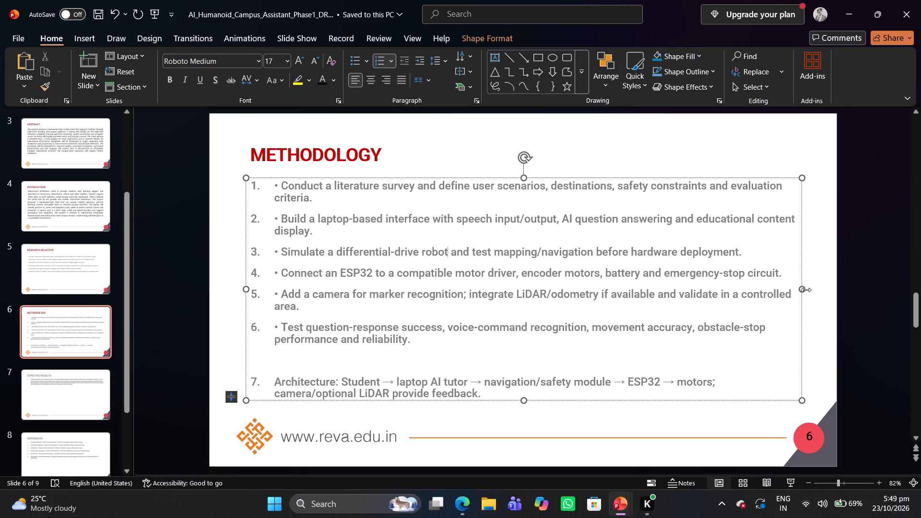
pyautogui.moveTo(803, 290); pyautogui.dragTo(794, 290)
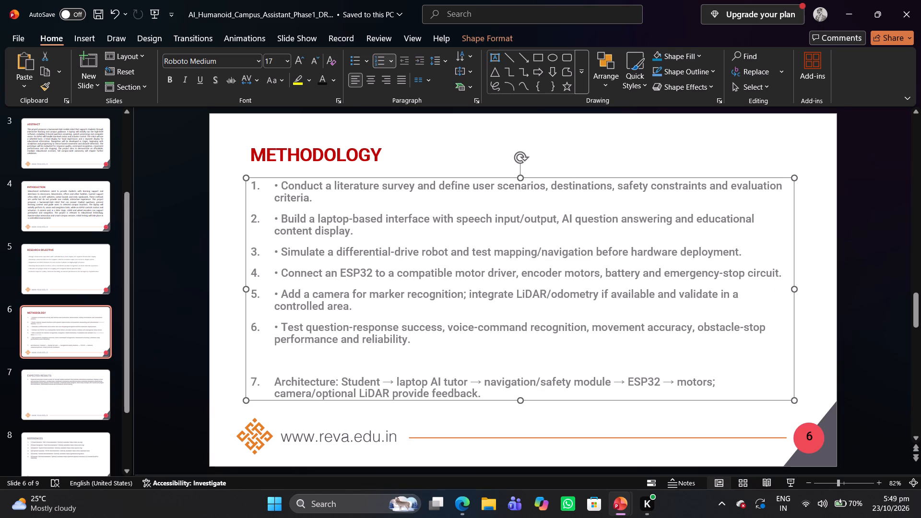
pyautogui.click(817, 292)
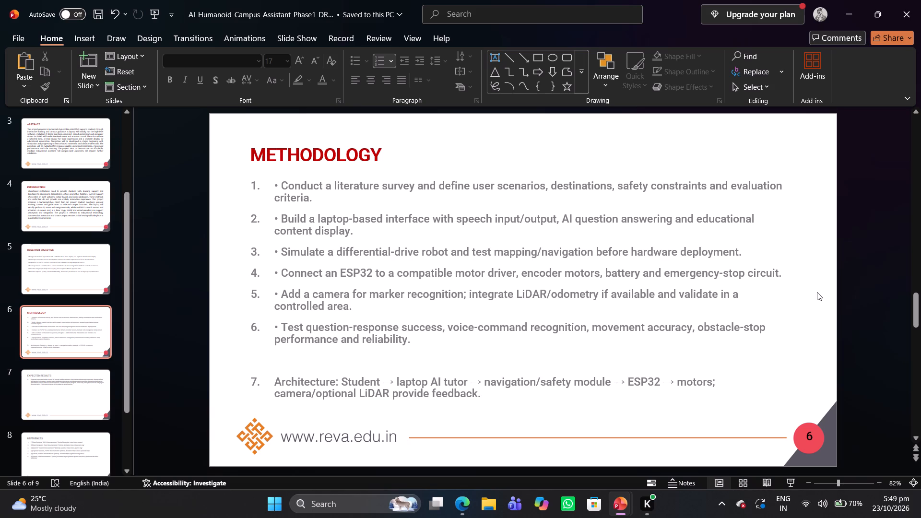
# Remove the stray bullet characters before "Test question-response success" and "Add a camera" in methodology items 6 and 5.
pyautogui.click(272, 382)
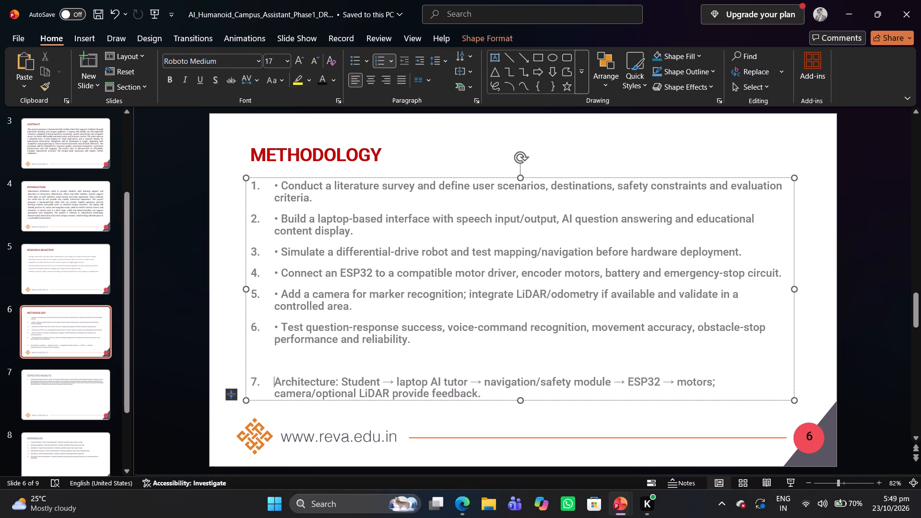
pyautogui.click(283, 330)
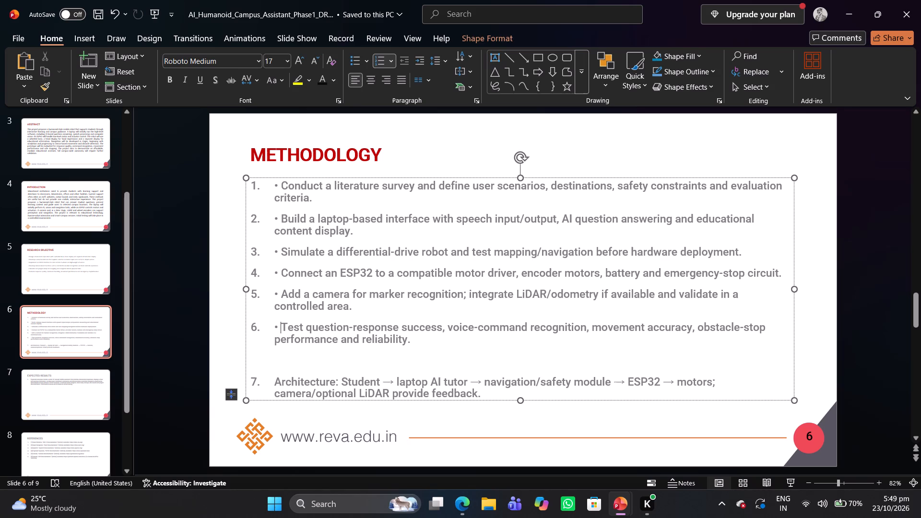
pyautogui.press('BackSpace')
pyautogui.press('BackSpace')
pyautogui.click(283, 330)
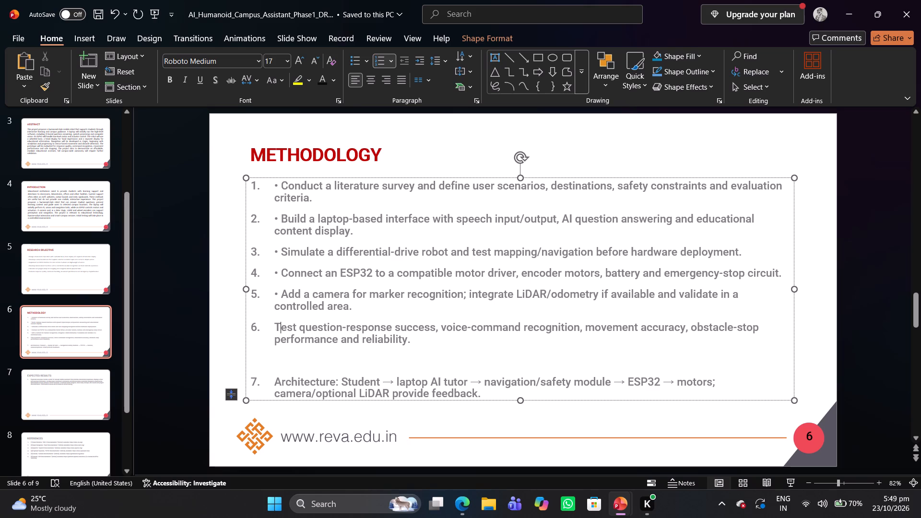
pyautogui.press('Up')
pyautogui.press('Up')
pyautogui.press('BackSpace')
pyautogui.press('BackSpace')
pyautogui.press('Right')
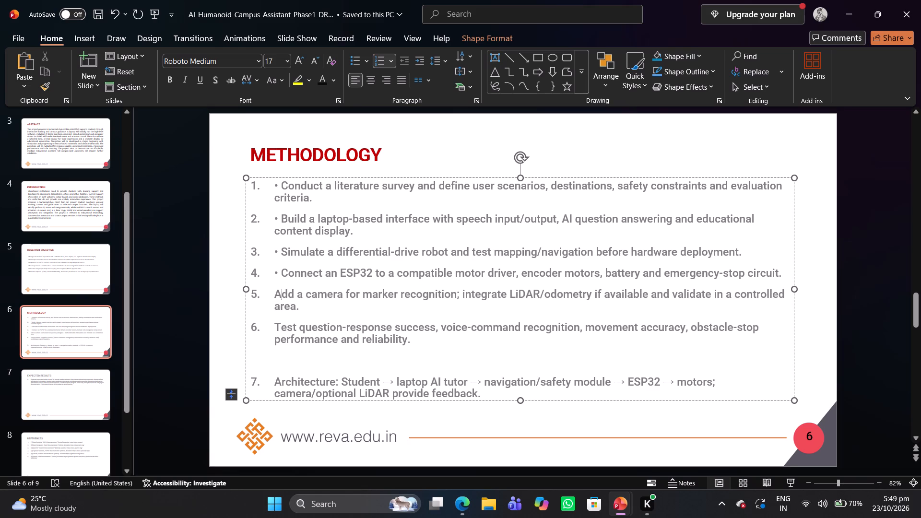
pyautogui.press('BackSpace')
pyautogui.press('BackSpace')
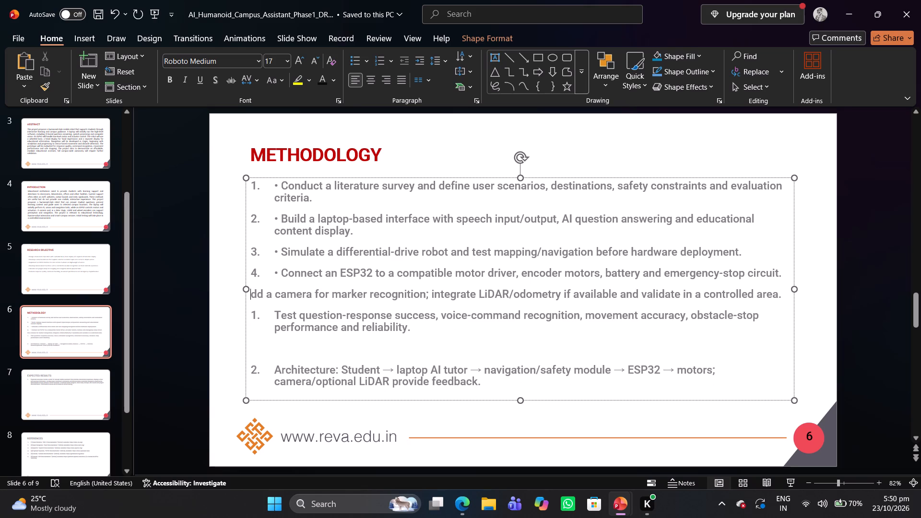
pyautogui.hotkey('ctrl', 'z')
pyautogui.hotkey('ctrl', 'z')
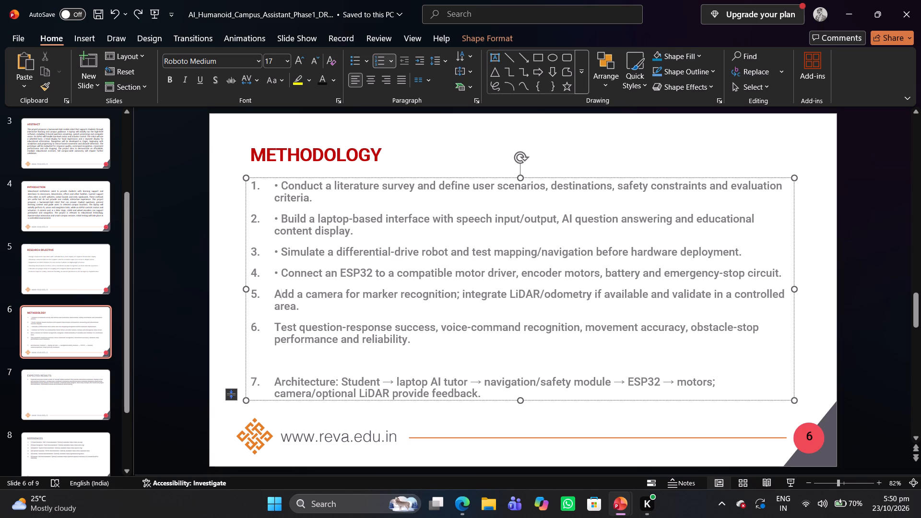
# Remove the stray bullet characters before "Connect an ESP32" and "Simulate a differential-drive robot" in methodology items 4 and 3.
pyautogui.press('Up')
pyautogui.press('BackSpace')
pyautogui.press('BackSpace')
pyautogui.press('Up')
pyautogui.press('Right')
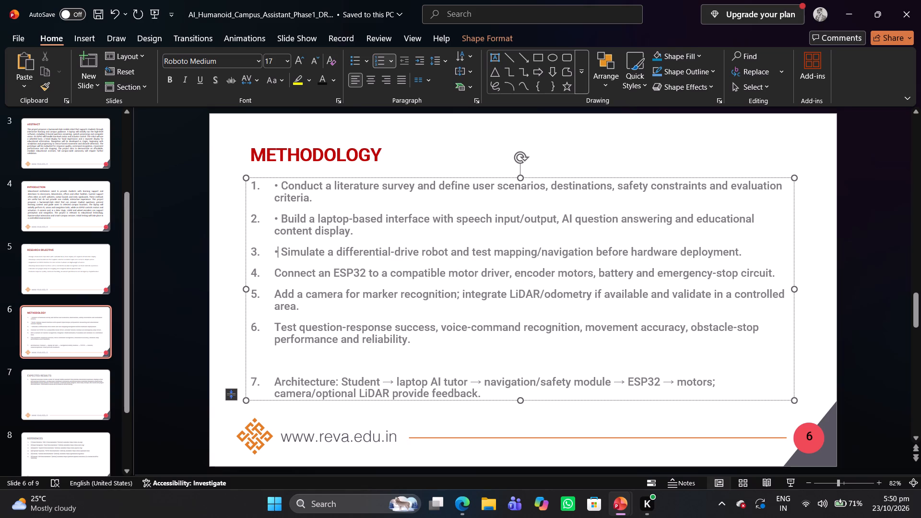
pyautogui.press('Right')
pyautogui.press('BackSpace')
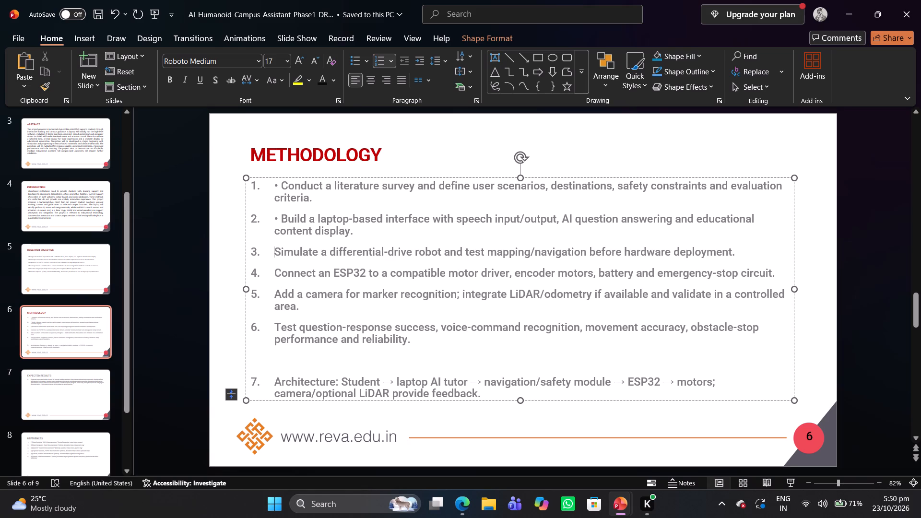
# Remove the stray bullet characters before "Build a laptop-based interface" and "Conduct a literature survey" in methodology items 2 and 1, then deselect the text.
pyautogui.press('Up')
pyautogui.press('Right')
pyautogui.press('Up')
pyautogui.press('BackSpace')
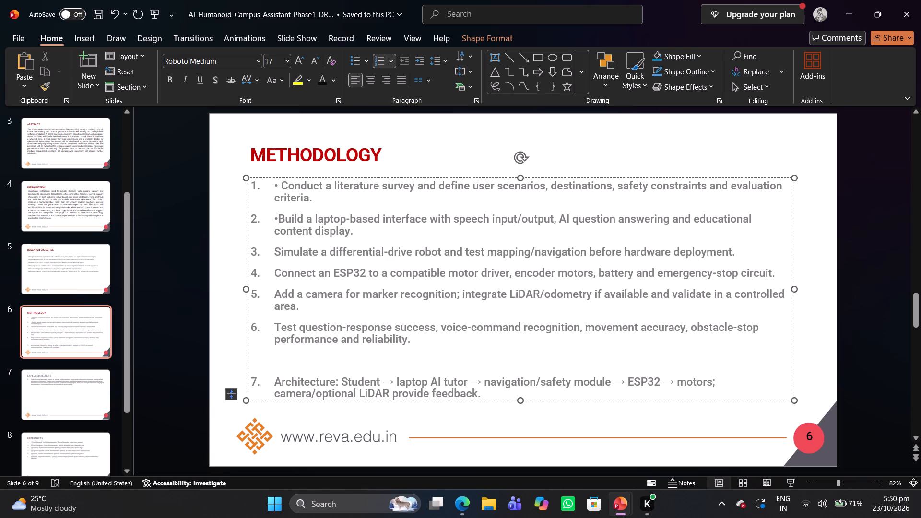
pyautogui.press('BackSpace')
pyautogui.press('Up')
pyautogui.press('Up')
pyautogui.press('Right')
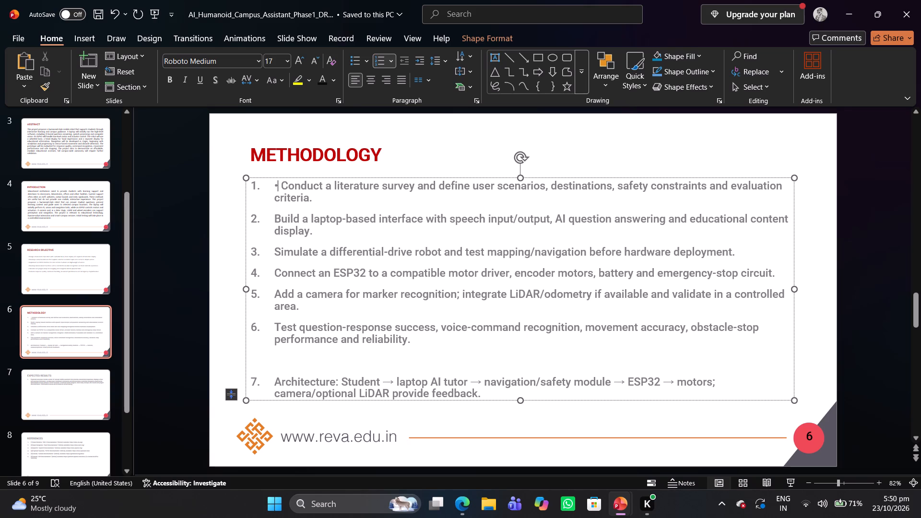
pyautogui.press('Right')
pyautogui.press('BackSpace')
pyautogui.press('BackSpace')
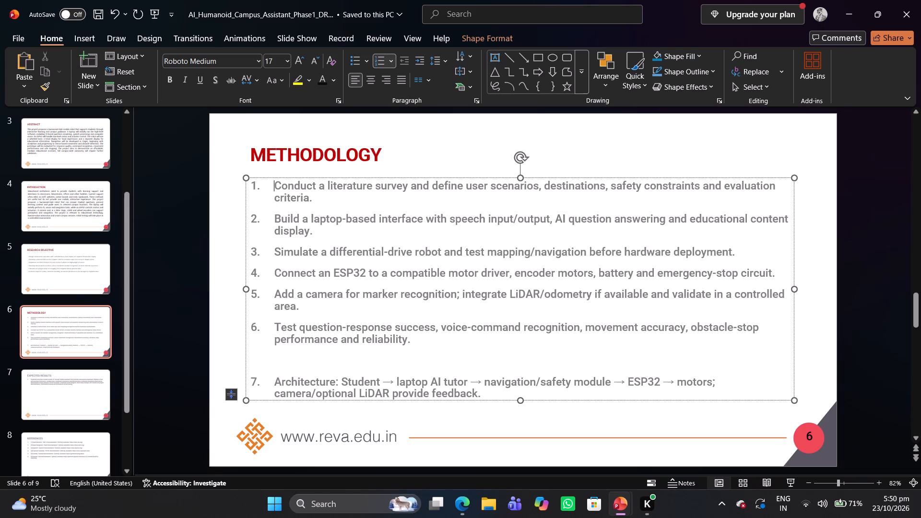
pyautogui.click(465, 160)
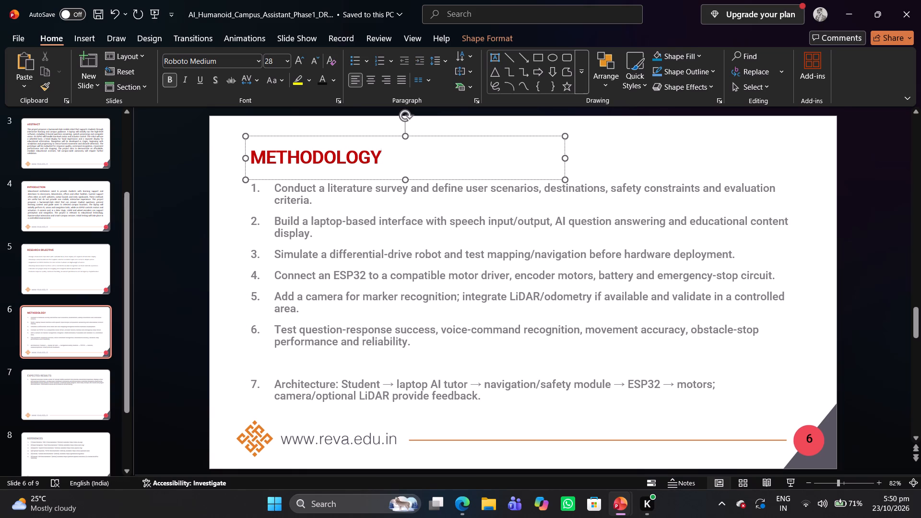
pyautogui.click(612, 177)
pyautogui.click(643, 133)
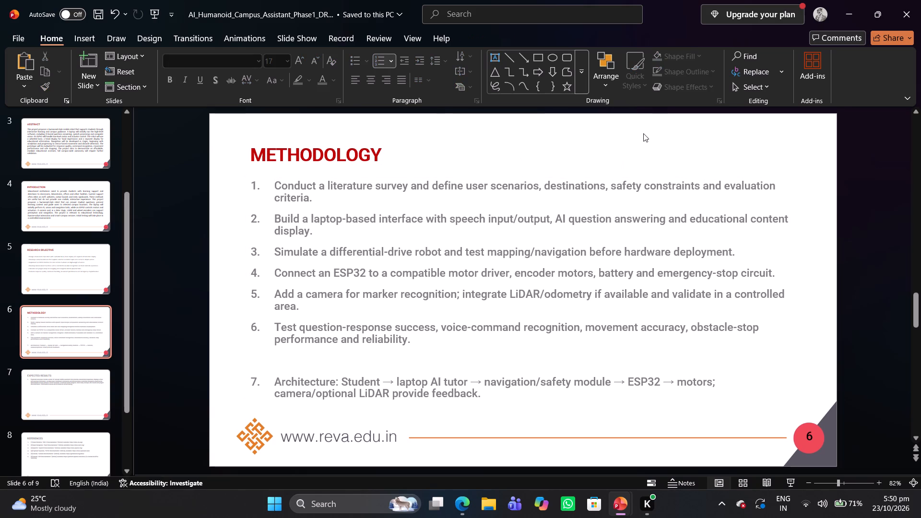
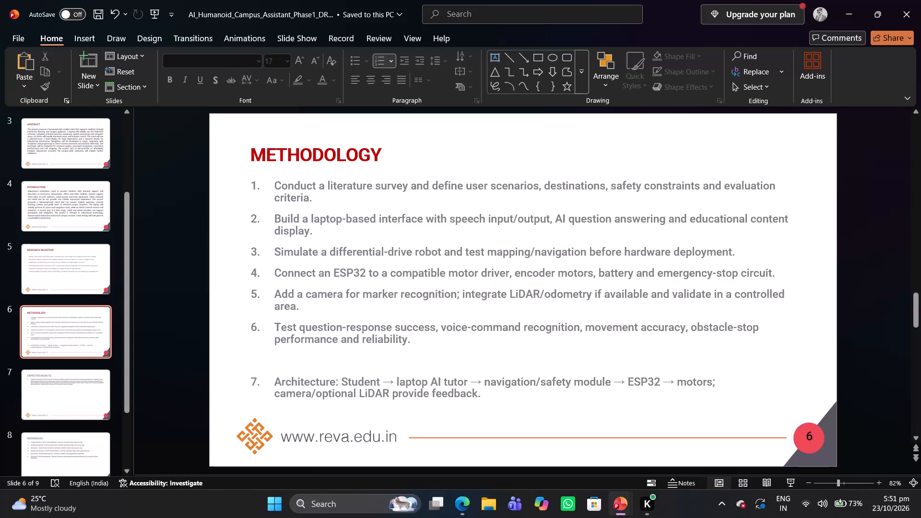
# Delete the empty list item between methodology items 6 and 7 on slide 6.
pyautogui.click(548, 361)
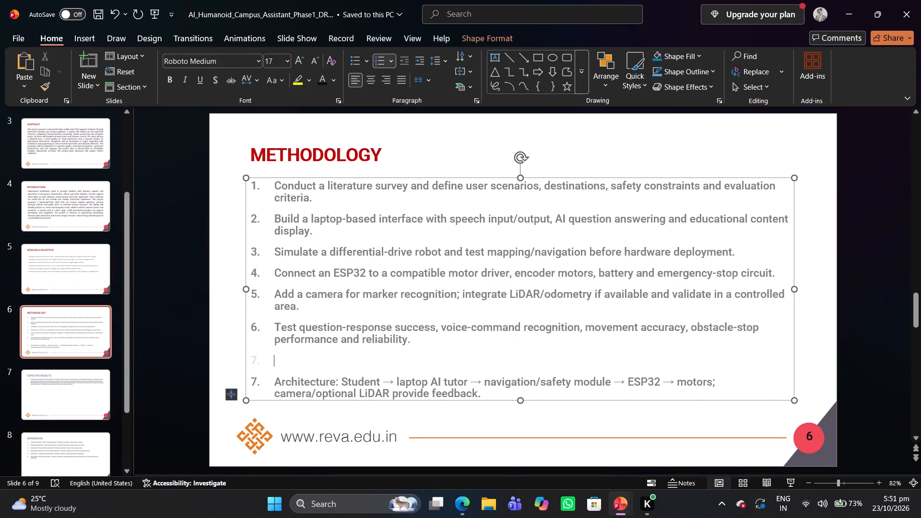
pyautogui.press('BackSpace')
pyautogui.press('BackSpace')
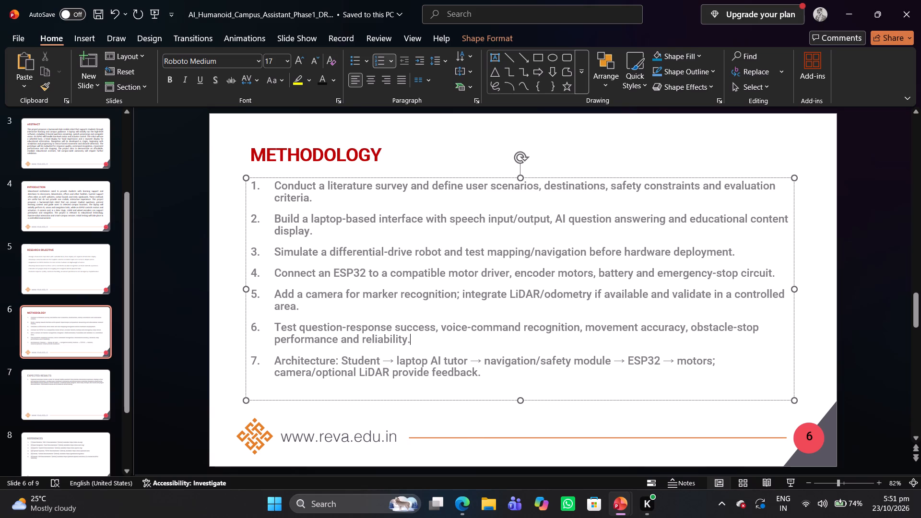
# Change the font colour of the whole methodology list on slide 6 to black.
pyautogui.hotkey('ctrl', 'a')
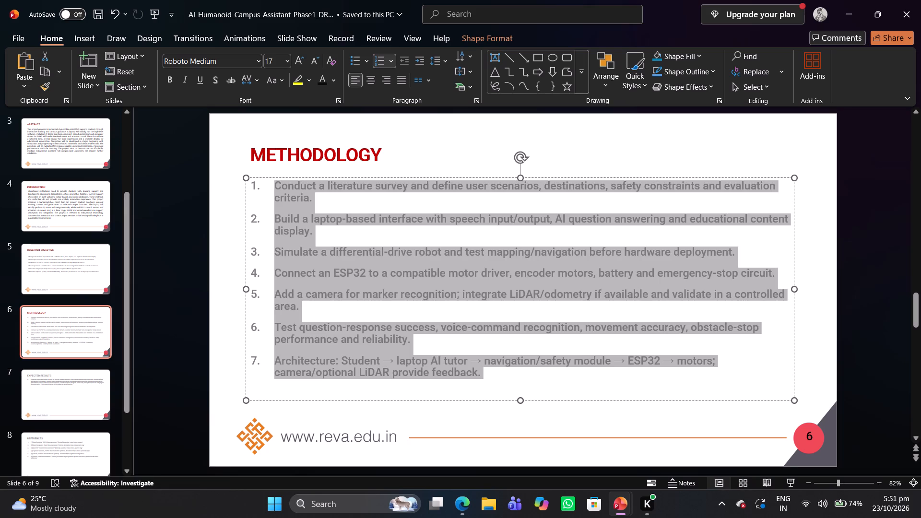
pyautogui.click(322, 77)
pyautogui.click(427, 150)
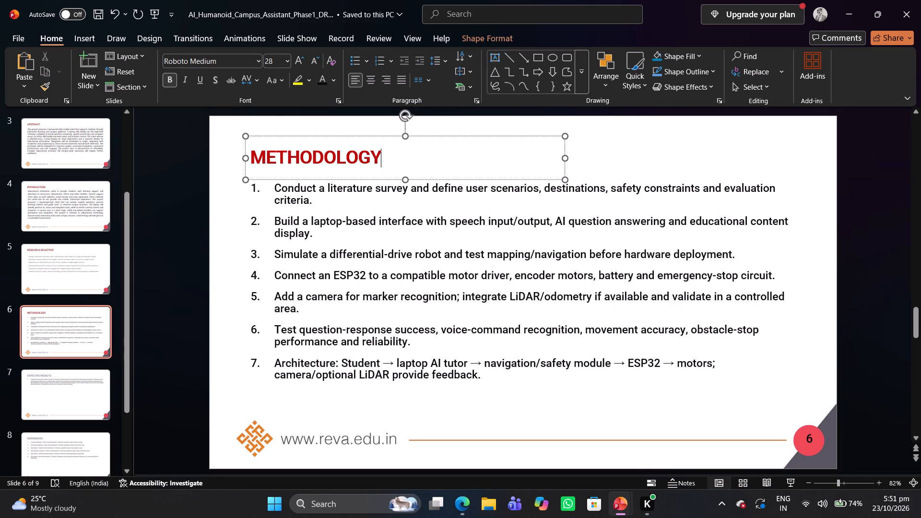
pyautogui.click(498, 310)
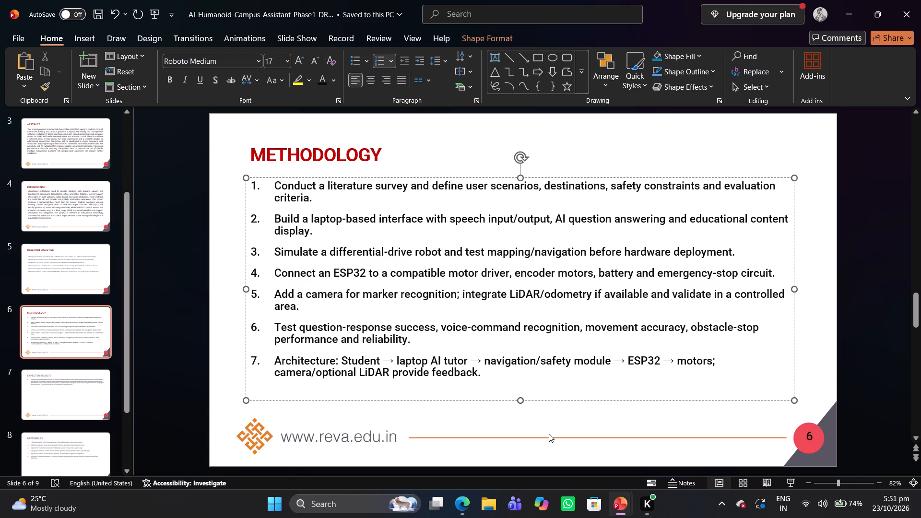
pyautogui.click(568, 411)
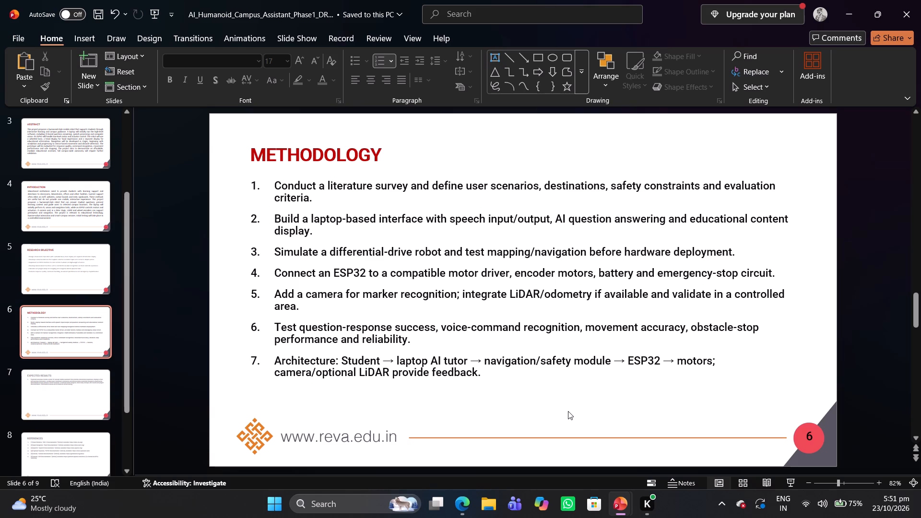
# Replace the grey EXPECTED RESULTS heading on slide 7 with the red heading copied from slide 7 of the TeamNo_RBP_5sem template.
pyautogui.hotkey('alt', 'Tab')
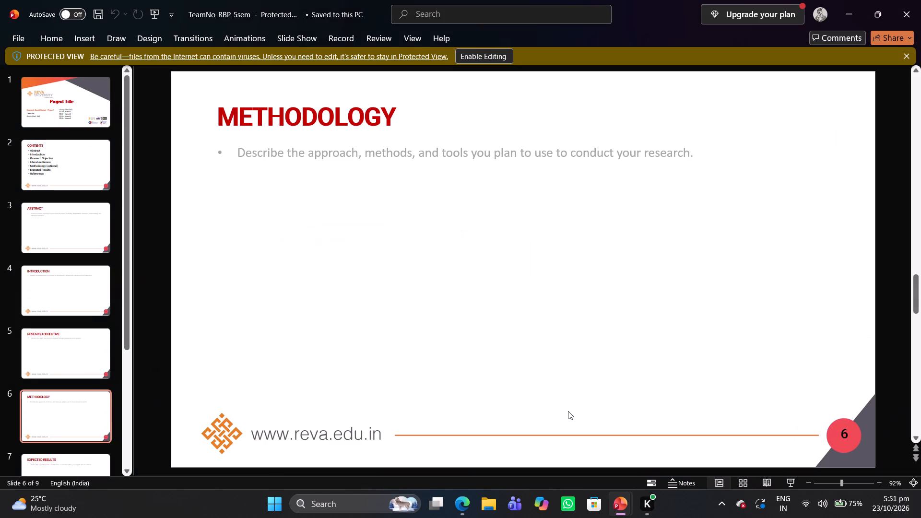
pyautogui.press('Down')
pyautogui.hotkey('alt', 'Tab')
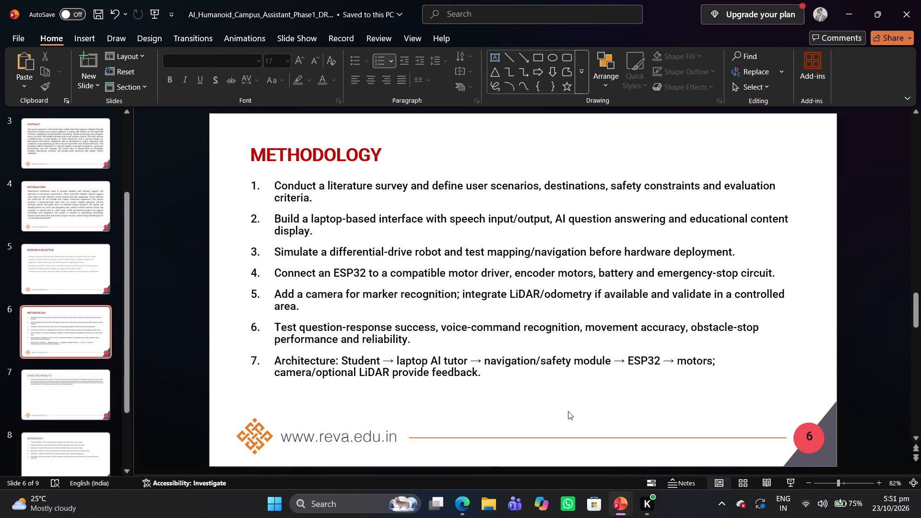
pyautogui.press('Down')
pyautogui.hotkey('alt', 'Tab')
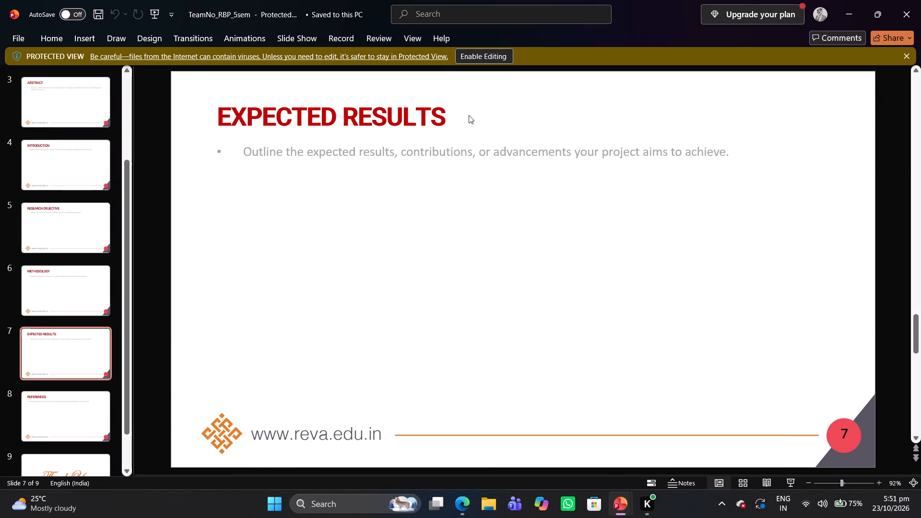
pyautogui.click(469, 115)
pyautogui.click(441, 116)
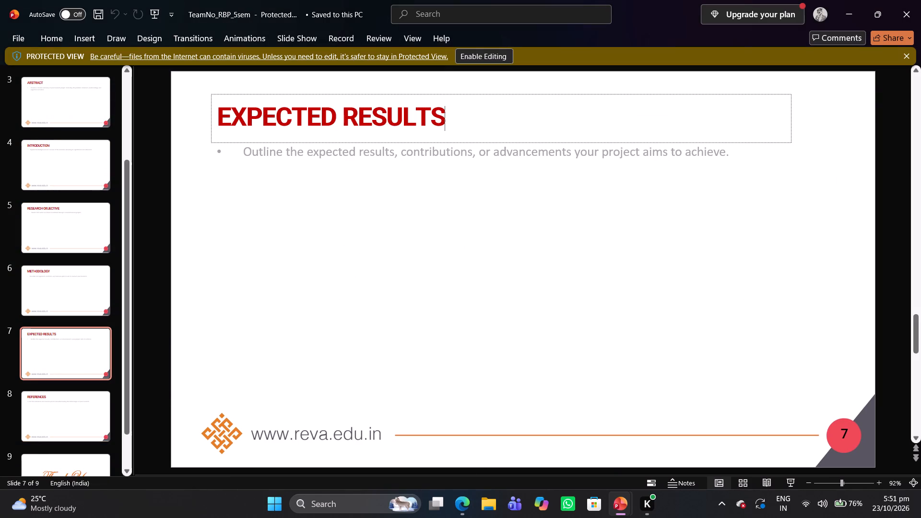
pyautogui.hotkey('ctrl', 'shift', 'Left')
pyautogui.hotkey('ctrl', 'shift', 'Left')
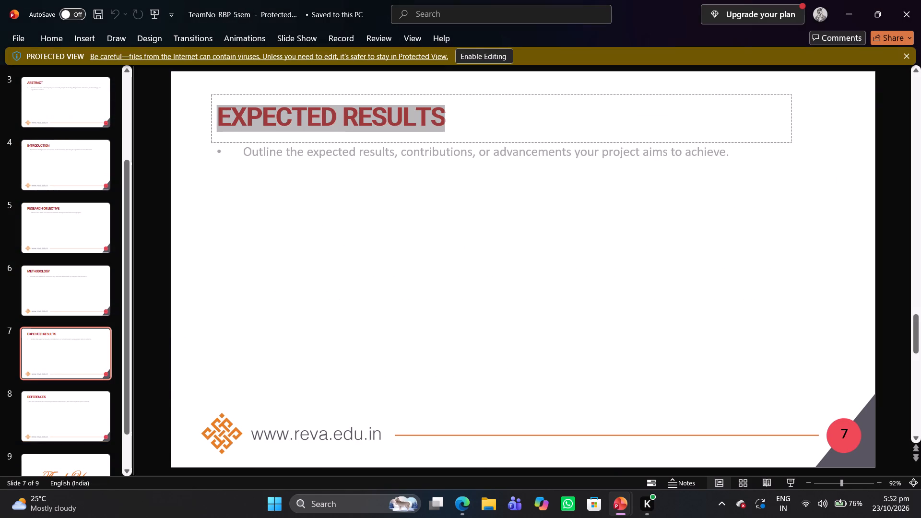
pyautogui.hotkey('ctrl', 'c')
pyautogui.hotkey('alt', 'Tab')
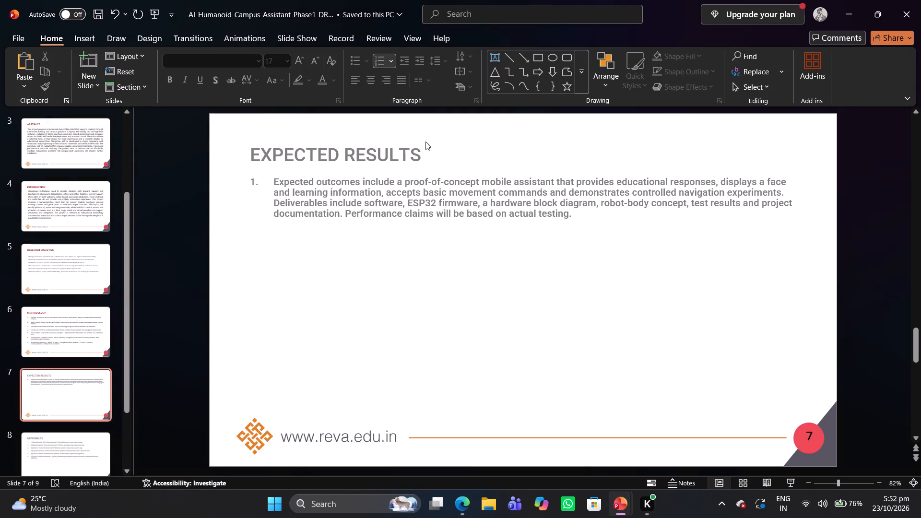
pyautogui.click(419, 145)
pyautogui.doubleClick(418, 154)
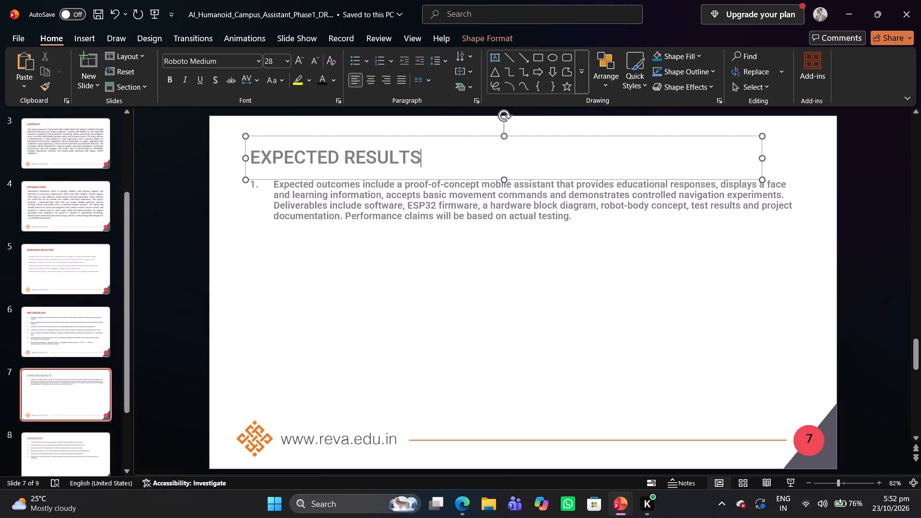
pyautogui.hotkey('ctrl', 'shift', 'Left')
pyautogui.hotkey('ctrl', 'shift', 'Left')
pyautogui.hotkey('ctrl', 'v')
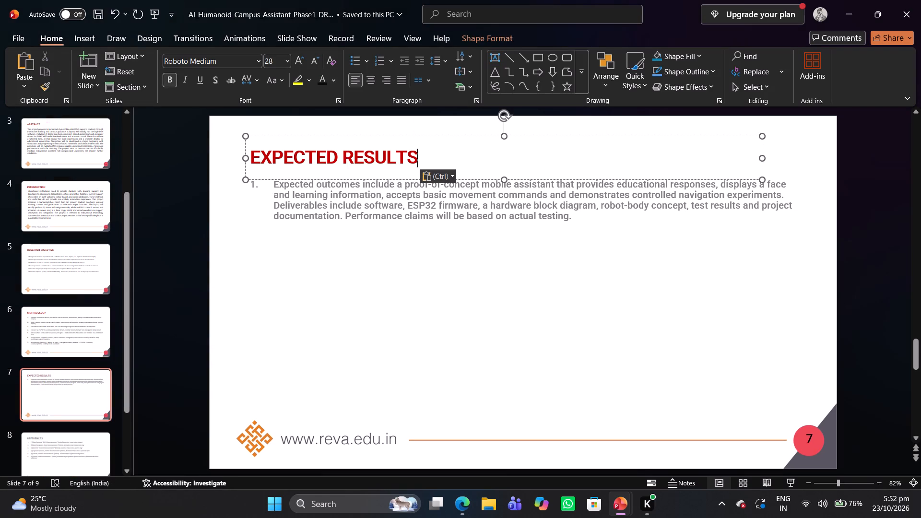
# Remove the list numbering from the Expected Results paragraph on slide 7 so it starts flush at the margin.
pyautogui.click(448, 283)
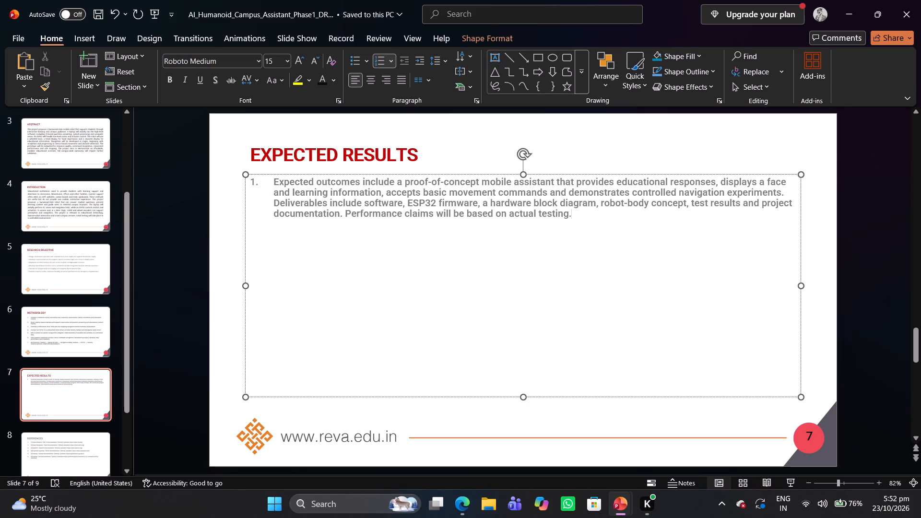
pyautogui.click(274, 184)
pyautogui.press('BackSpace')
pyautogui.press('BackSpace')
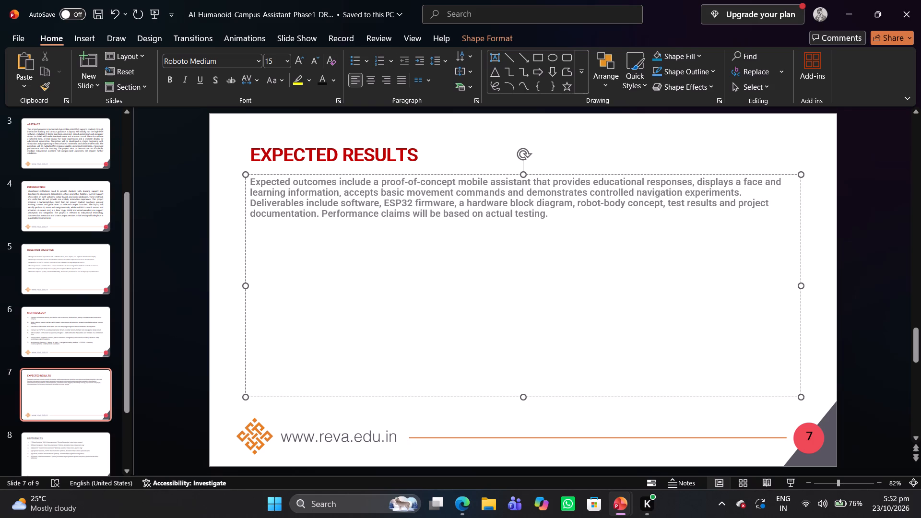
# Narrow the Expected Results text box on slide 7 slightly by moving its right edge inward.
pyautogui.moveTo(802, 283); pyautogui.dragTo(797, 284)
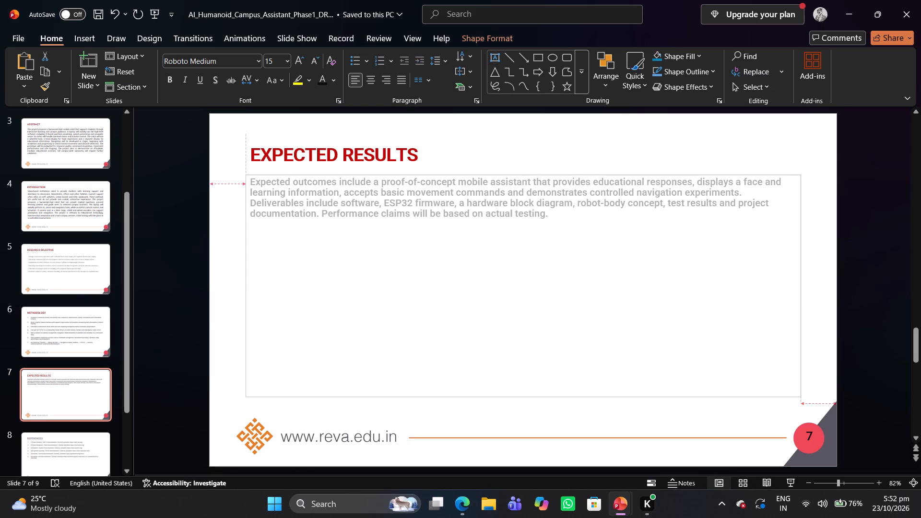
pyautogui.moveTo(797, 284); pyautogui.dragTo(793, 285)
pyautogui.click(814, 291)
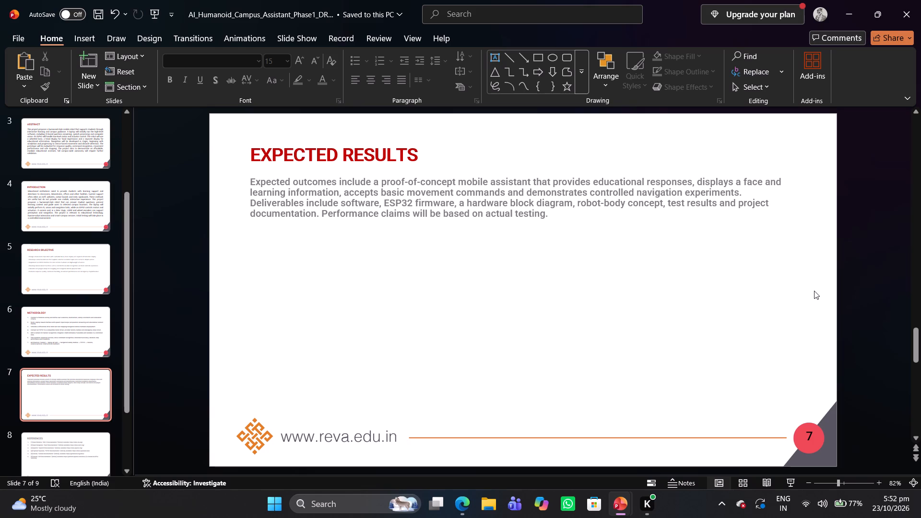
# Check the body alignment on slide 5, and justify the whole methodology list on slide 6.
pyautogui.press('Up')
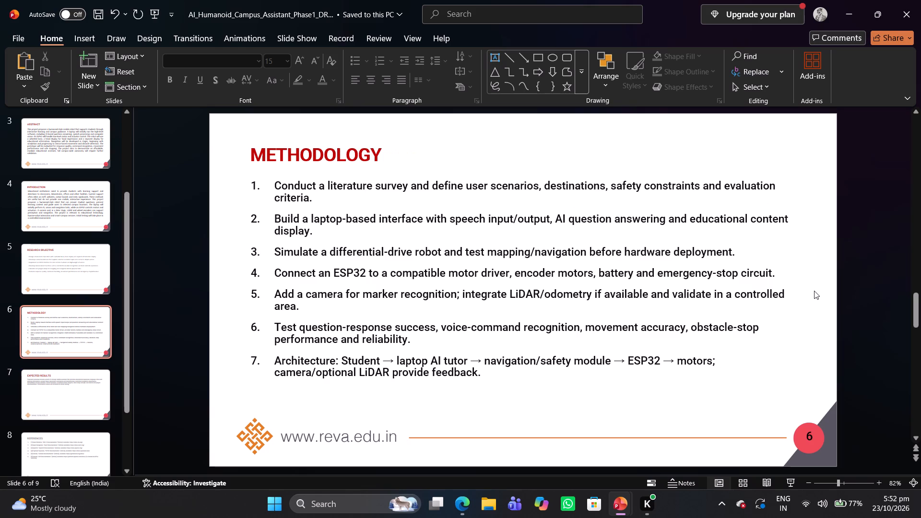
pyautogui.press('Up')
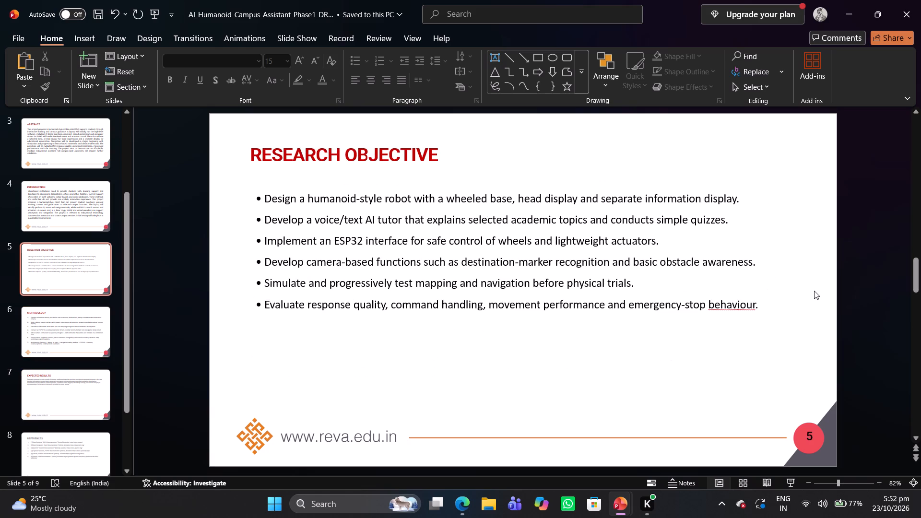
pyautogui.click(720, 281)
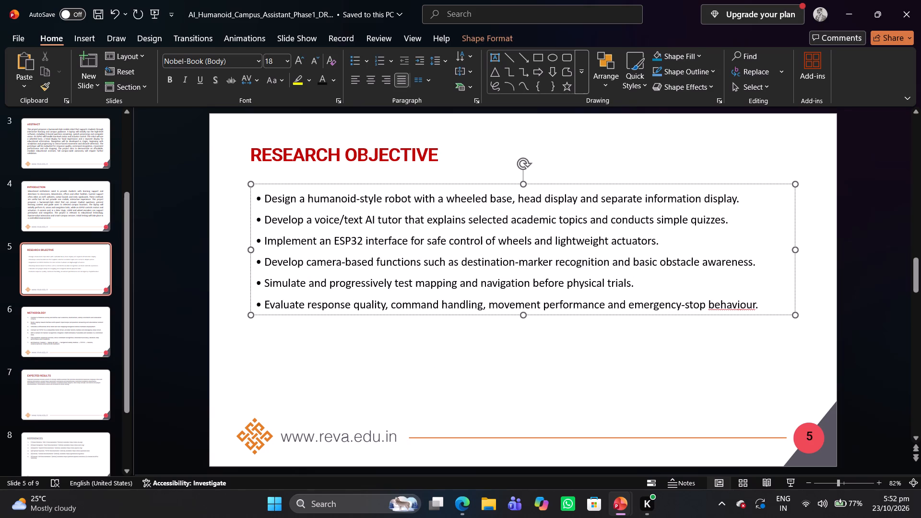
pyautogui.click(733, 363)
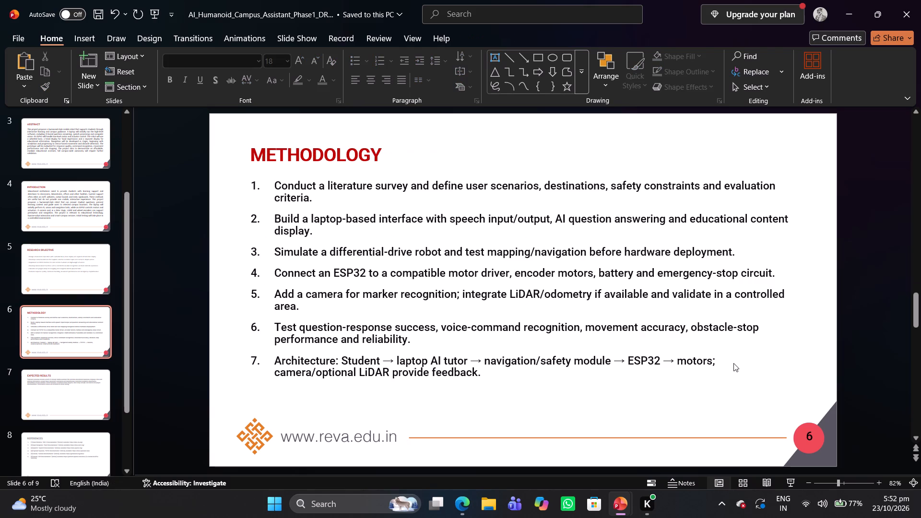
pyautogui.click(733, 363)
pyautogui.hotkey('ctrl', 'a')
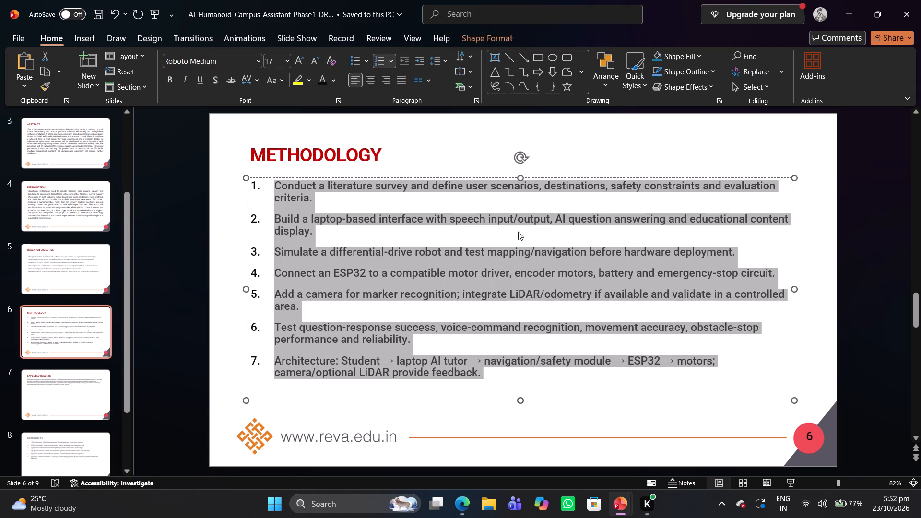
pyautogui.click(403, 80)
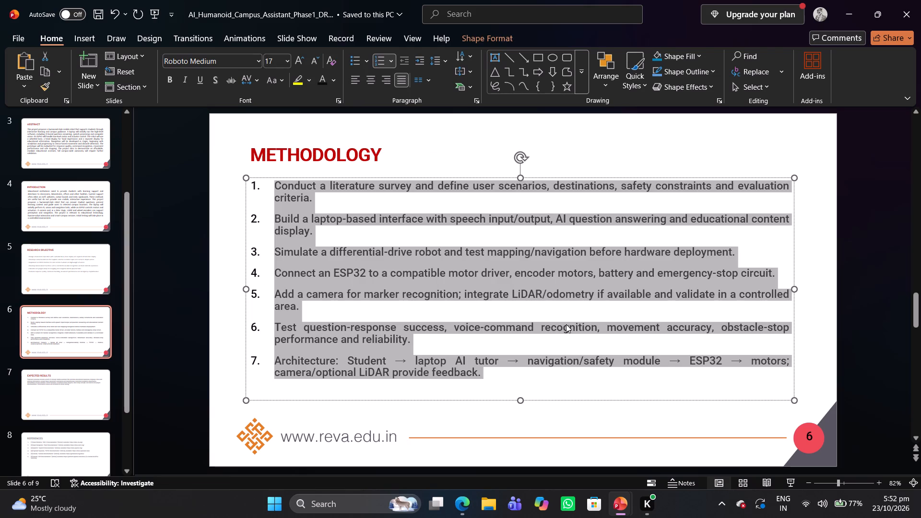
pyautogui.click(618, 423)
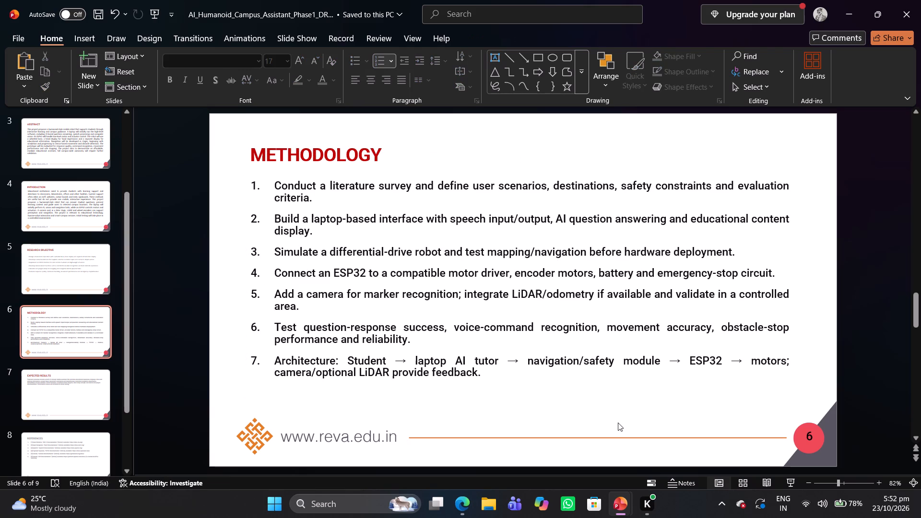
# Format the Expected Results paragraph on slide 7 as black, justified text at 18 pt.
pyautogui.press('Down')
pyautogui.click(568, 184)
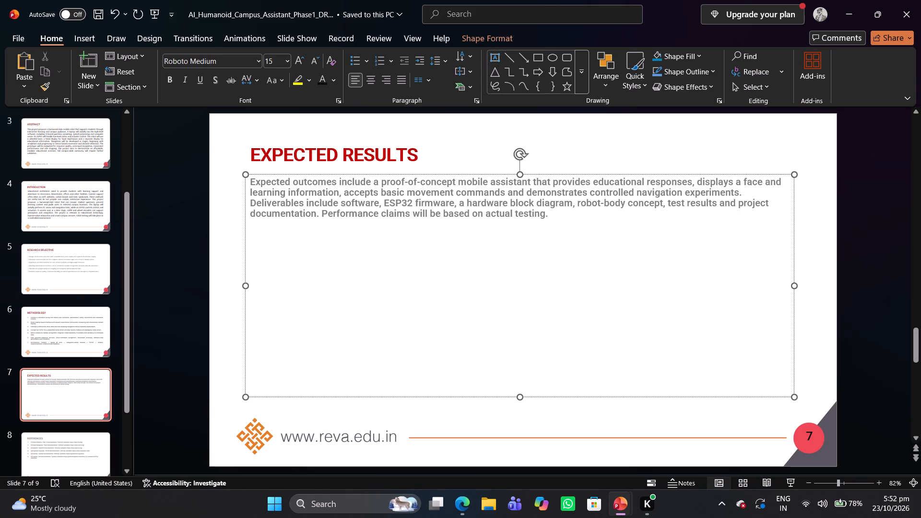
pyautogui.click(689, 145)
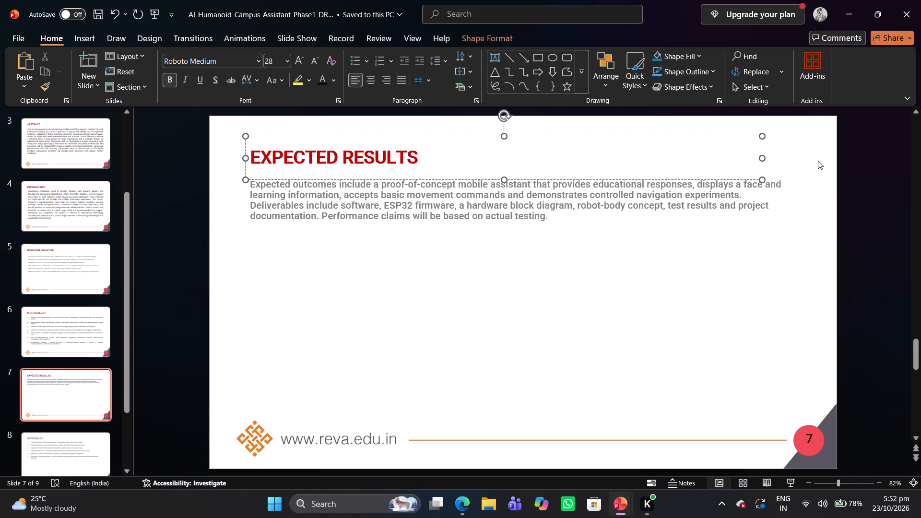
pyautogui.click(818, 161)
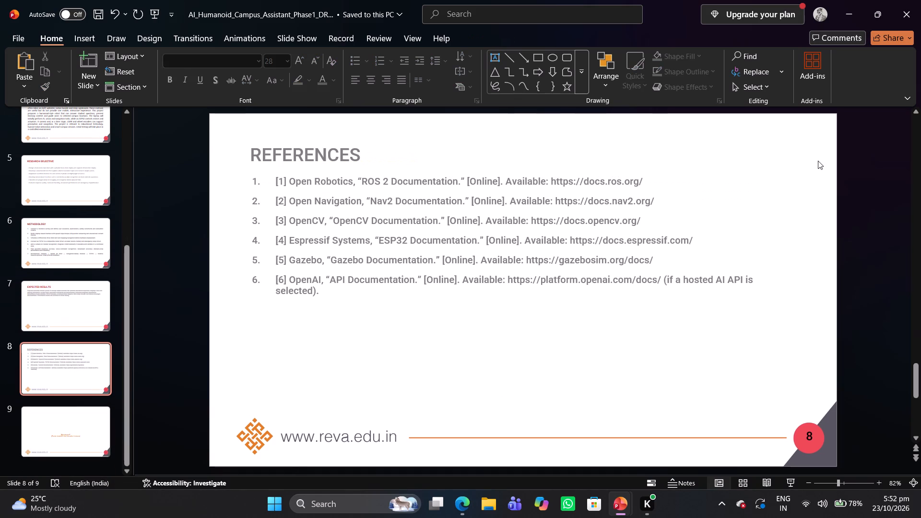
pyautogui.press('Up')
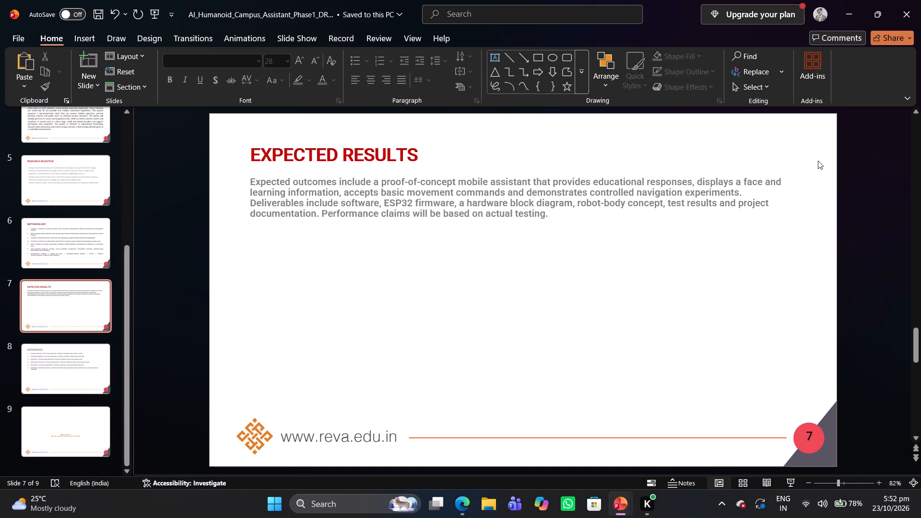
pyautogui.click(535, 216)
pyautogui.click(576, 225)
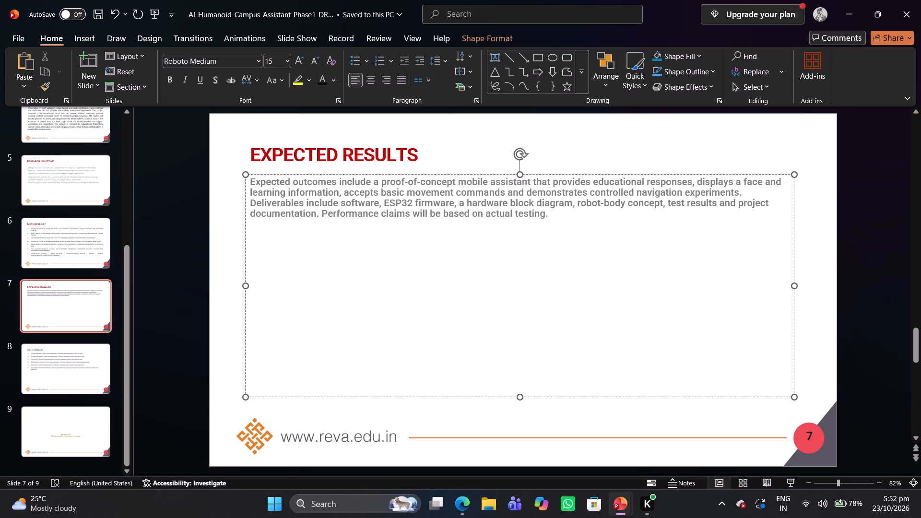
pyautogui.hotkey('ctrl', 'a')
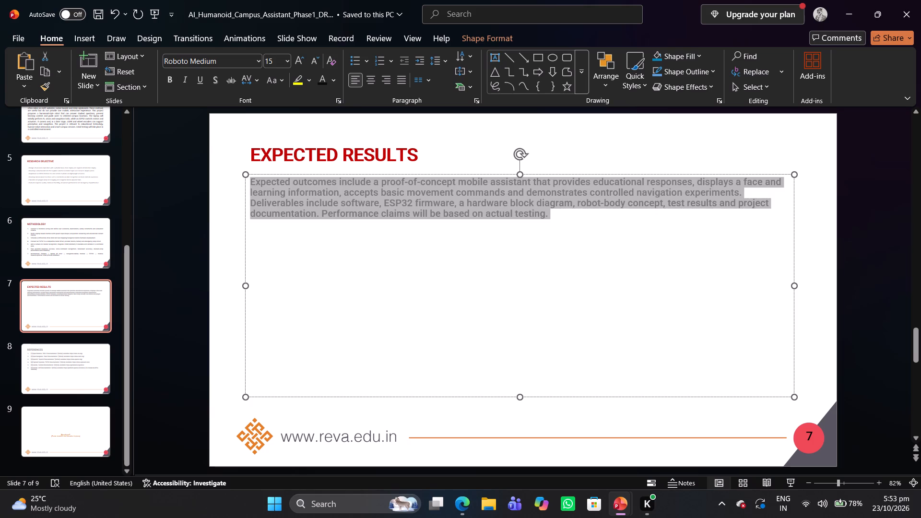
pyautogui.click(322, 85)
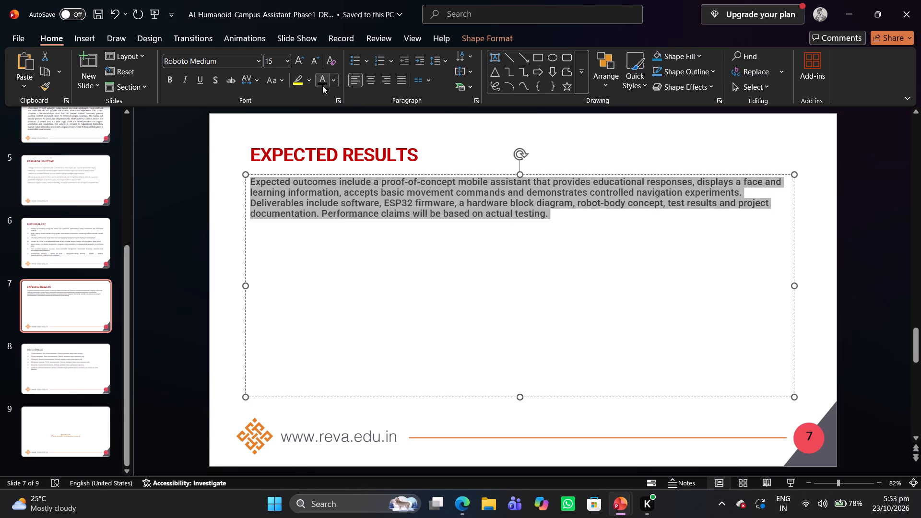
pyautogui.click(295, 59)
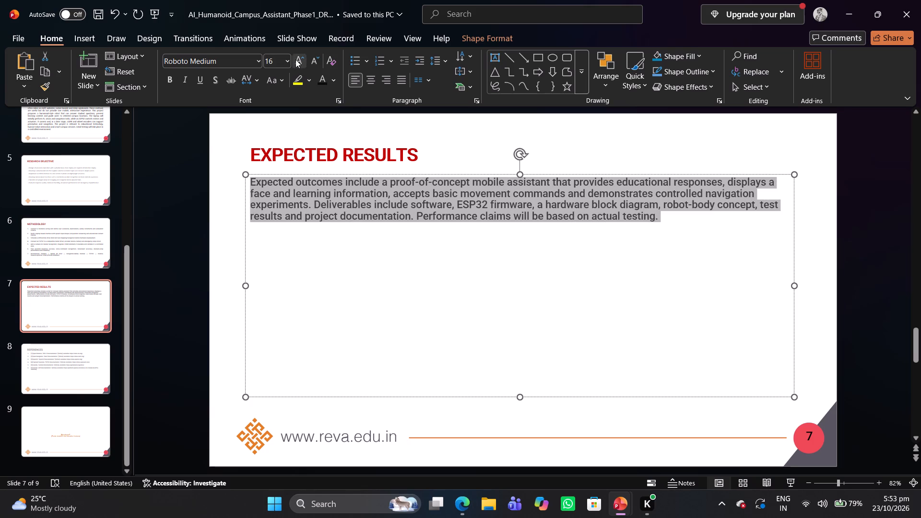
pyautogui.click(400, 84)
pyautogui.click(297, 57)
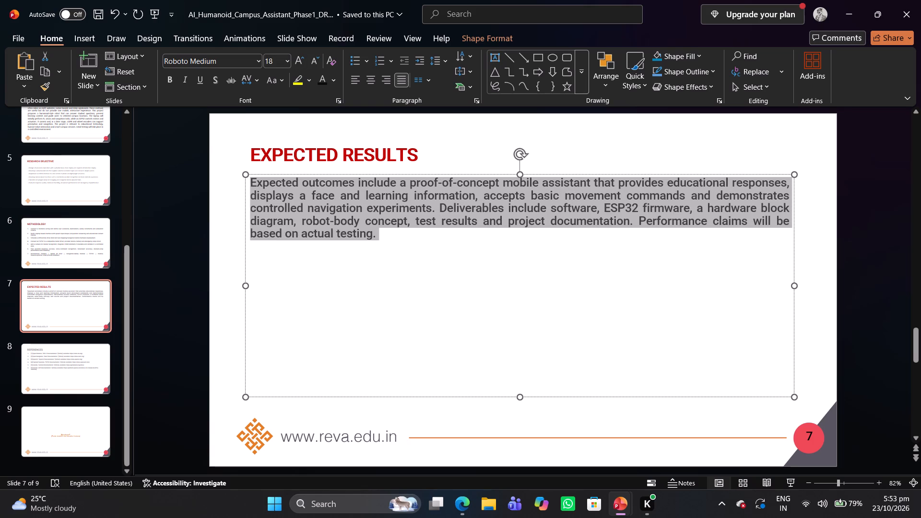
pyautogui.click(507, 121)
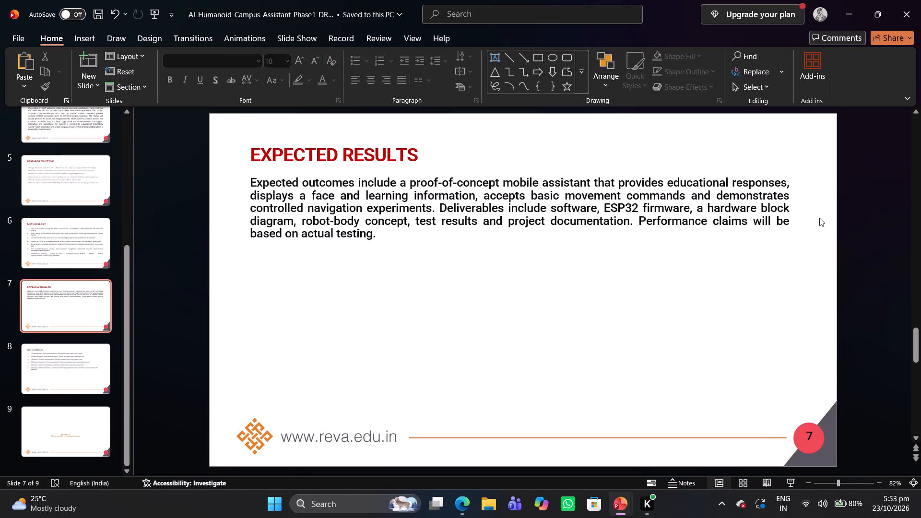
# Copy the red REFERENCES heading from slide 8 of the TeamNo_RBP_5sem template and return to the project deck.
pyautogui.press('Down')
pyautogui.press('Down')
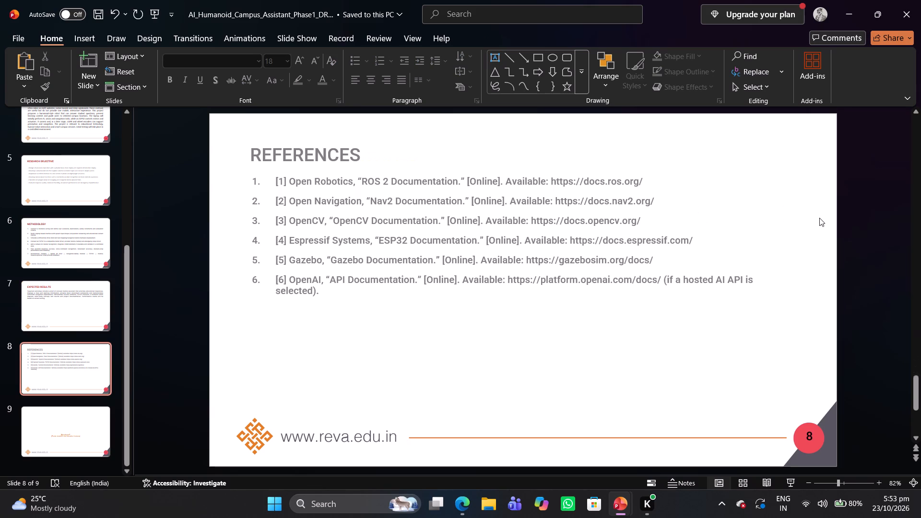
pyautogui.press('Up')
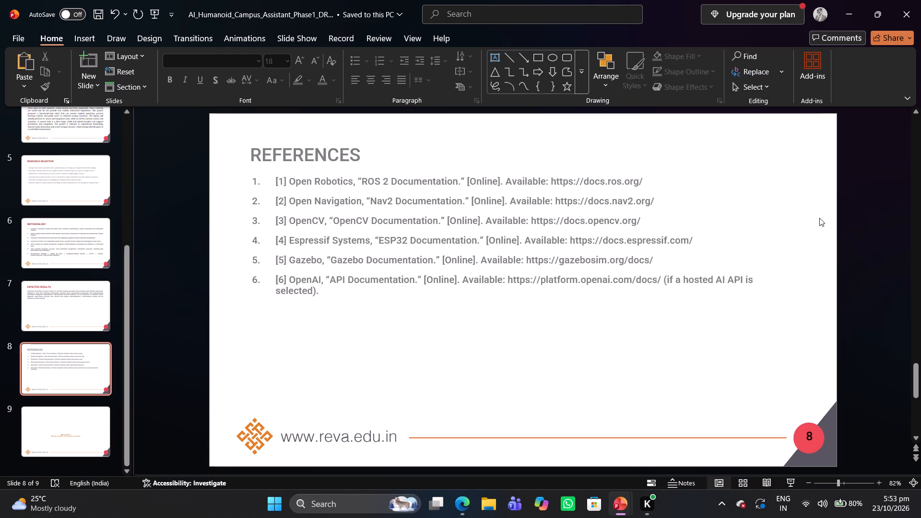
pyautogui.hotkey('alt', 'Tab')
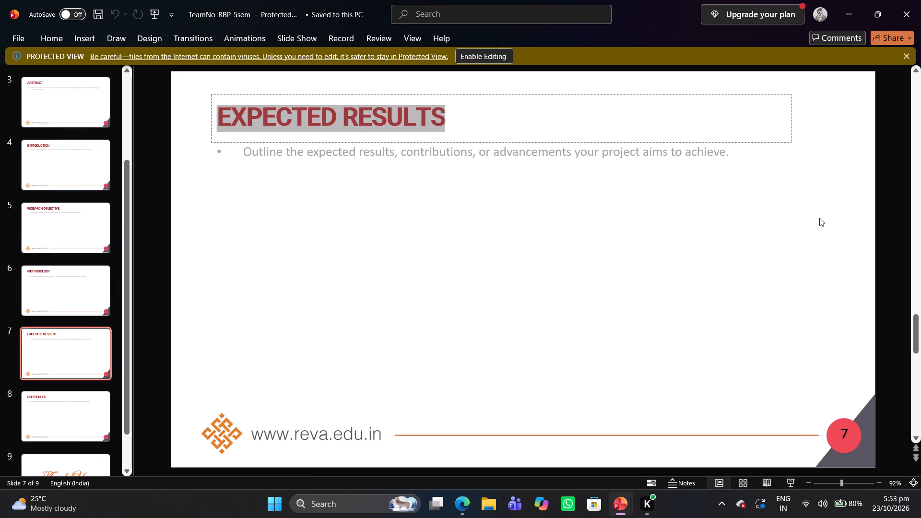
pyautogui.click(819, 218)
pyautogui.press('Down')
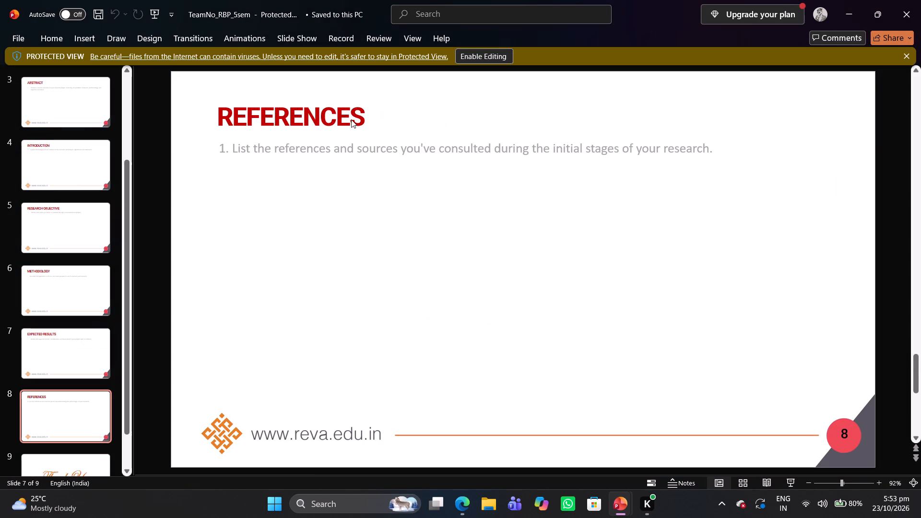
pyautogui.click(351, 119)
pyautogui.click(390, 119)
pyautogui.doubleClick(390, 119)
pyautogui.tripleClick(366, 118)
pyautogui.moveTo(366, 118); pyautogui.dragTo(359, 117)
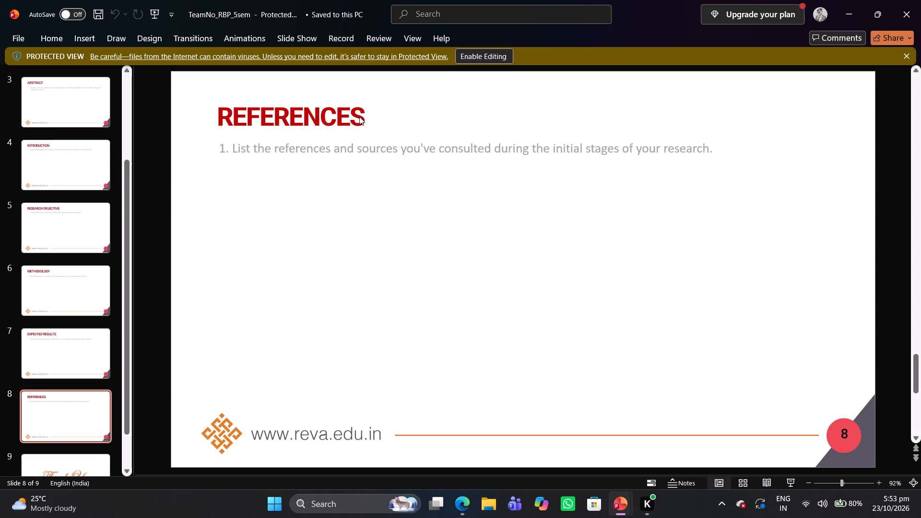
pyautogui.moveTo(359, 117); pyautogui.dragTo(348, 115)
pyautogui.tripleClick(348, 115)
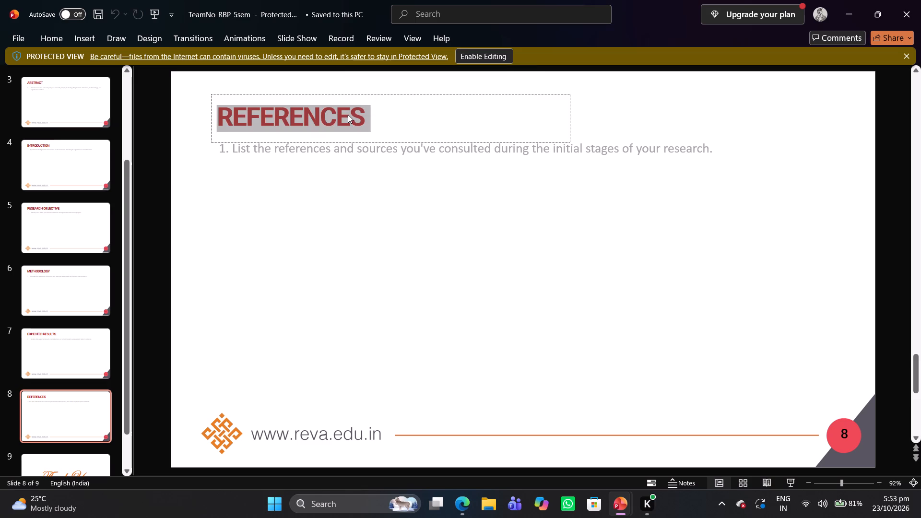
pyautogui.hotkey('ctrl', 'a')
pyautogui.hotkey('alt', 'Tab')
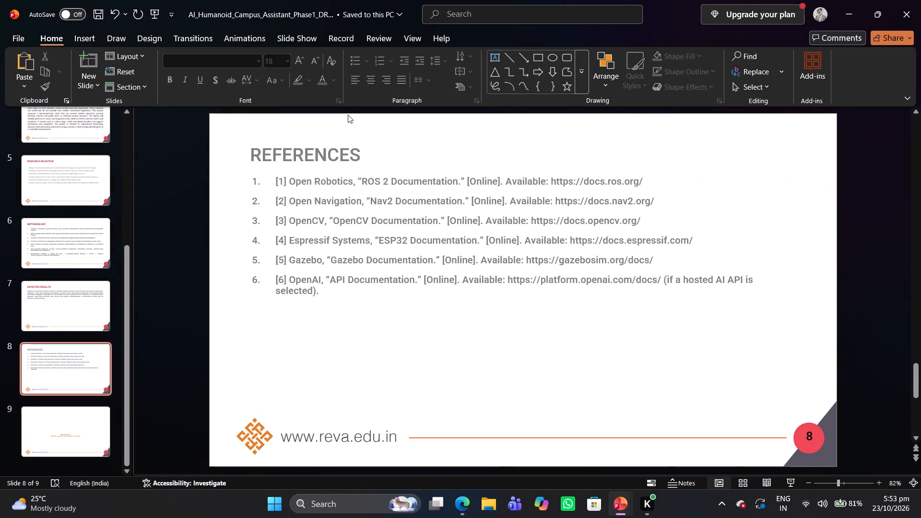
pyautogui.hotkey('alt', 'Tab')
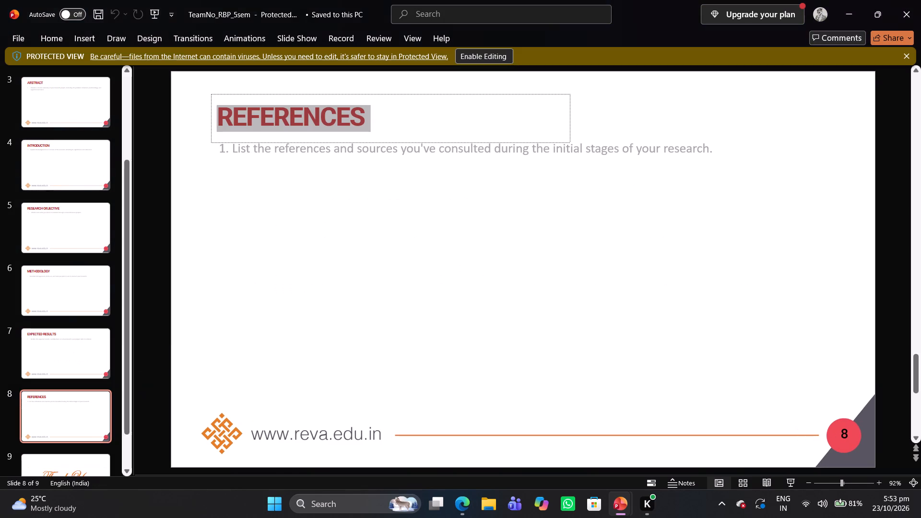
pyautogui.hotkey('ctrl', 'c')
pyautogui.hotkey('alt', 'Tab')
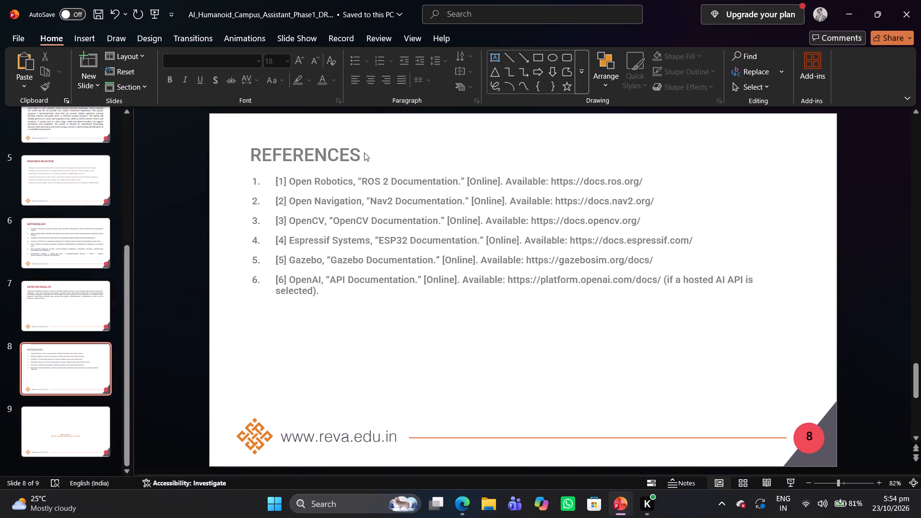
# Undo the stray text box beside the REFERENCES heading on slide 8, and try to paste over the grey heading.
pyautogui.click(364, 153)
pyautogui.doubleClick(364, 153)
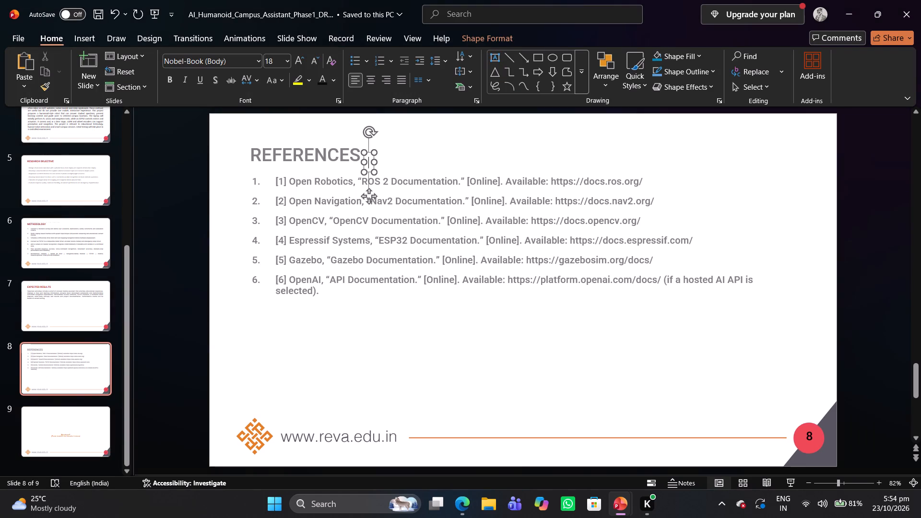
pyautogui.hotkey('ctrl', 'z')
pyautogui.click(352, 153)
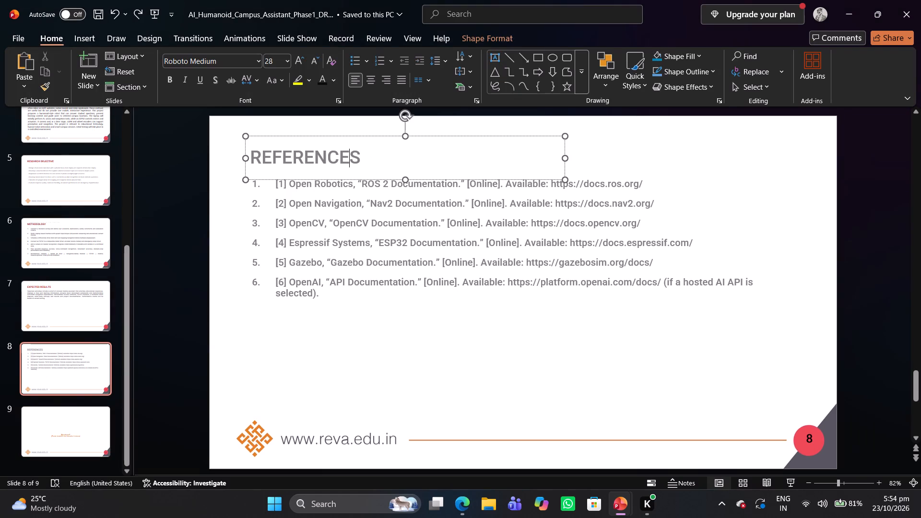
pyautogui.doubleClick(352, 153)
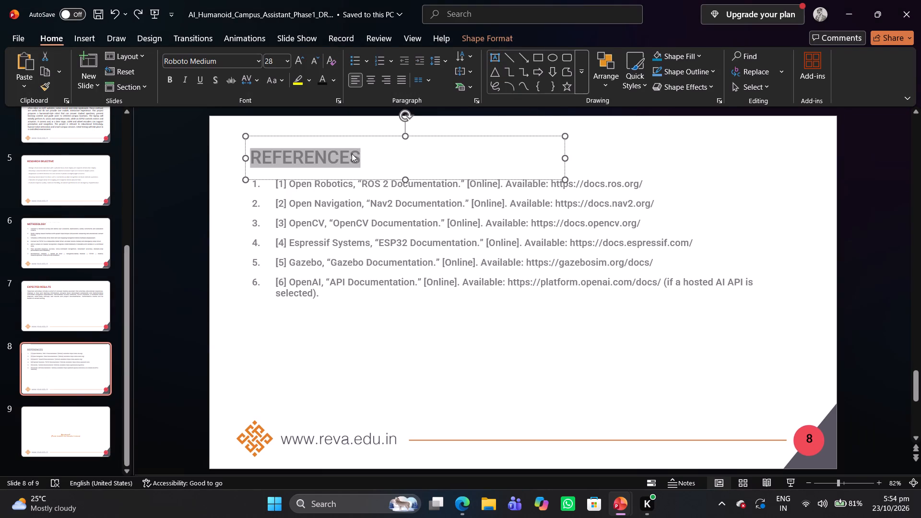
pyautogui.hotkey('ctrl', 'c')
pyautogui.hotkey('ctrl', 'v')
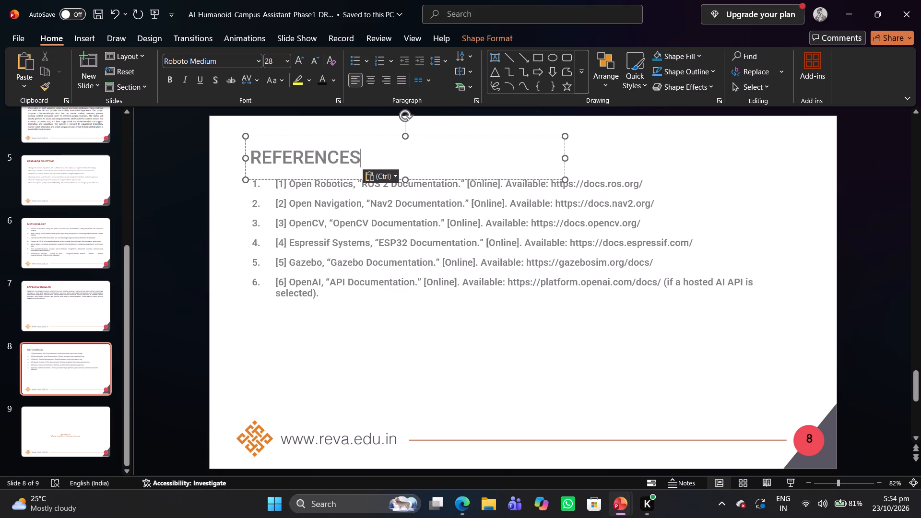
# Replace the grey REFERENCES heading on slide 8 with the red heading copied again from the template's slide 8.
pyautogui.hotkey('alt', 'Tab')
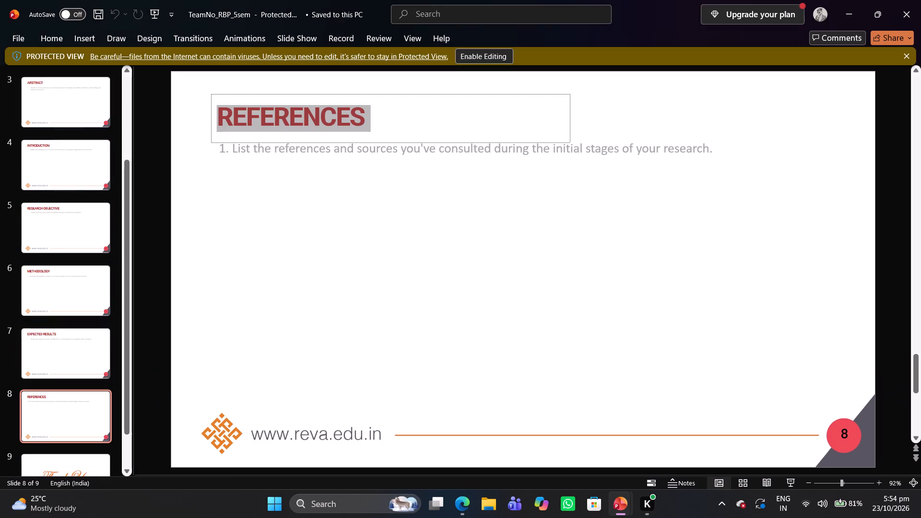
pyautogui.hotkey('ctrl', 'c')
pyautogui.hotkey('alt', 'Tab')
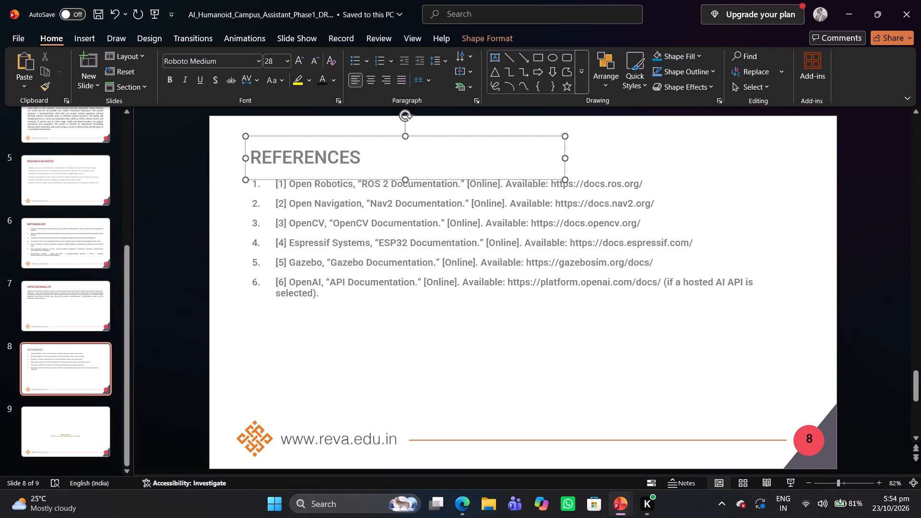
pyautogui.hotkey('ctrl', 'shift', 'Left')
pyautogui.hotkey('ctrl', 'v')
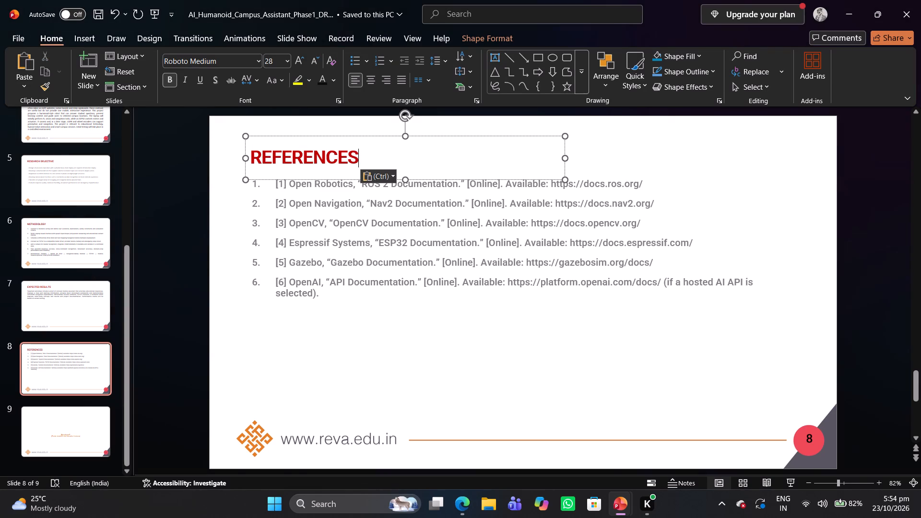
pyautogui.click(380, 345)
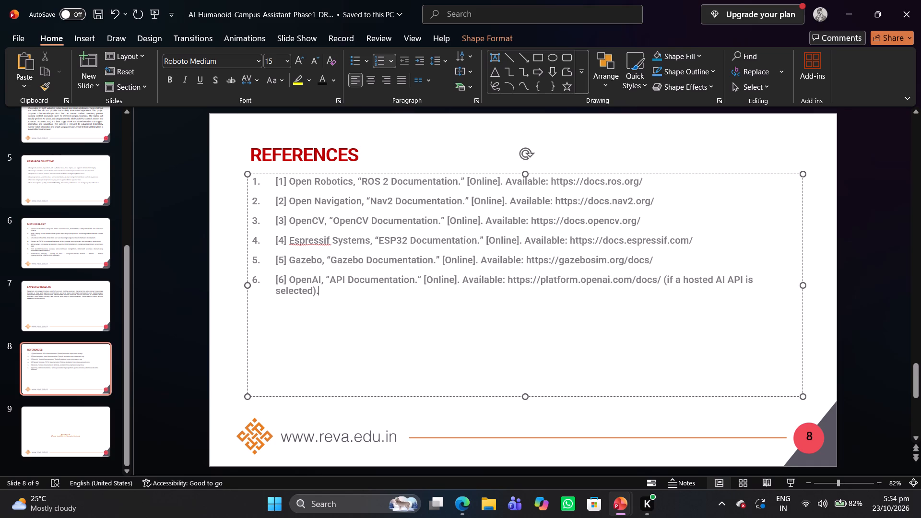
pyautogui.click(510, 129)
pyautogui.click(509, 119)
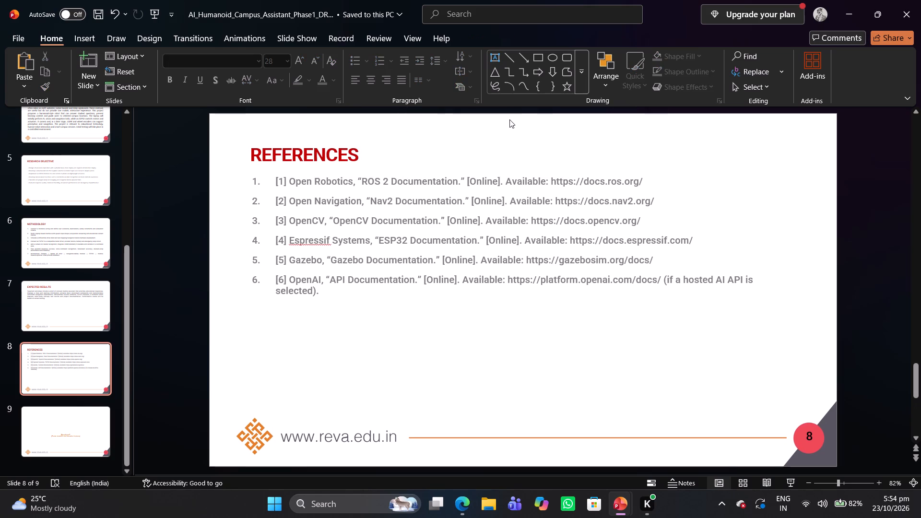
# Delete the bracketed numbers [1] and [2] from the Open Robotics and Open Navigation references on slide 8.
pyautogui.click(285, 182)
pyautogui.press('Right')
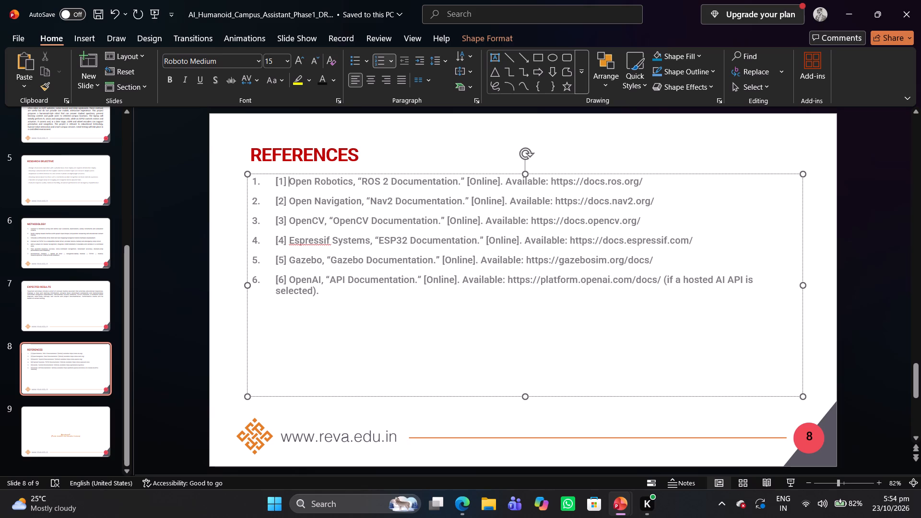
pyautogui.press('BackSpace')
pyautogui.press('BackSpace')
pyautogui.press('BackSpace')
pyautogui.press('BackSpace')
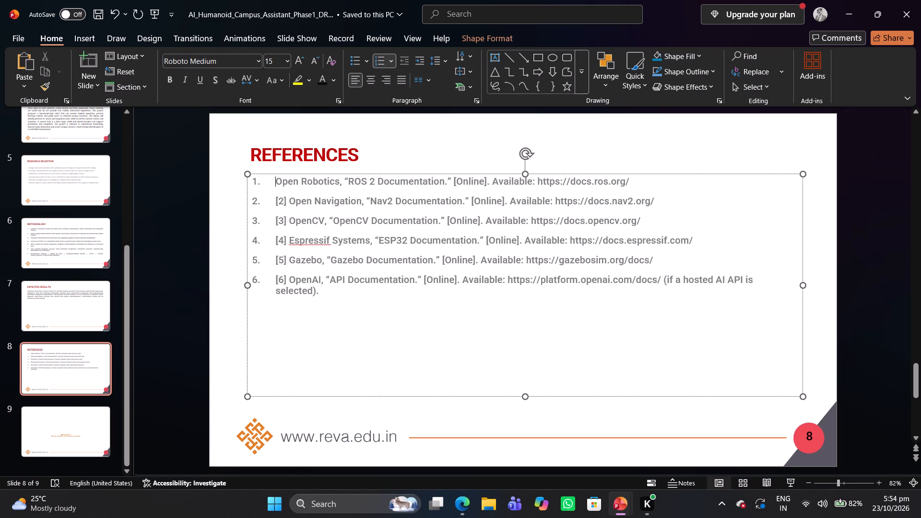
pyautogui.press('Down')
pyautogui.press('Right')
pyautogui.press('Right')
pyautogui.press('Right')
pyautogui.press('Right')
pyautogui.press('BackSpace')
pyautogui.press('BackSpace')
pyautogui.press('BackSpace')
pyautogui.press('BackSpace')
# Delete the bracketed numbers [3] and [4] from the OpenCV and Espressif Systems references.
pyautogui.press('Down')
pyautogui.press('Right')
pyautogui.press('Right')
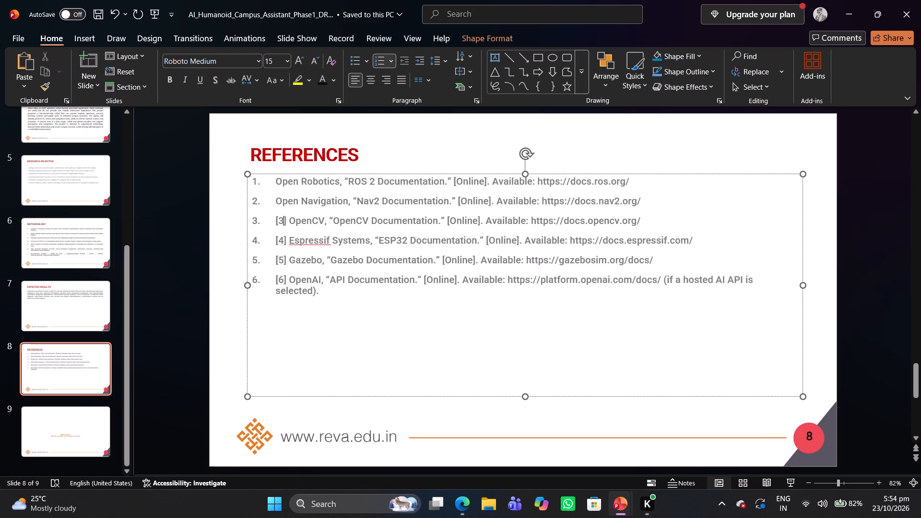
pyautogui.press('Right')
pyautogui.press('Right')
pyautogui.press('BackSpace')
pyautogui.press('BackSpace')
pyautogui.press('BackSpace')
pyautogui.press('BackSpace')
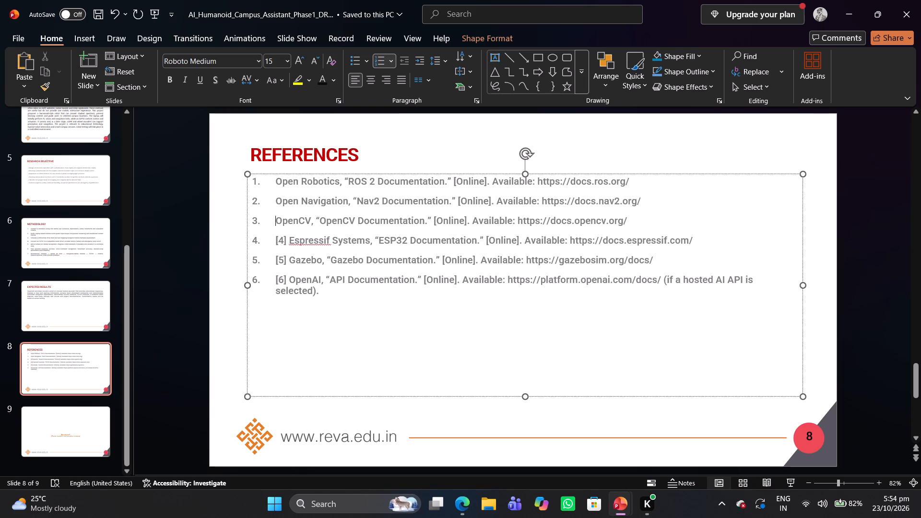
pyautogui.press('Down')
pyautogui.press('Down')
pyautogui.press('Up')
pyautogui.press('Right')
pyautogui.press('Right')
pyautogui.press('Right')
pyautogui.press('Right')
pyautogui.press('BackSpace')
pyautogui.press('BackSpace')
pyautogui.press('BackSpace')
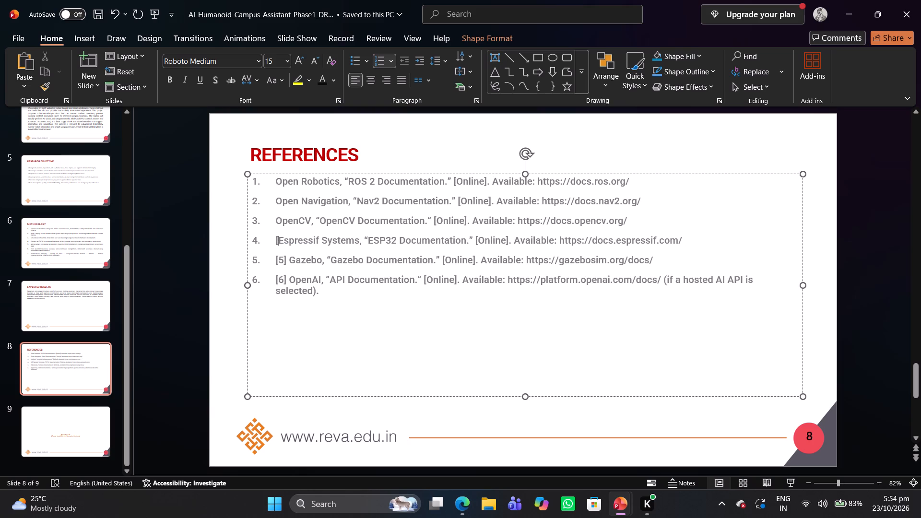
pyautogui.press('BackSpace')
# Delete the bracketed numbers [5] and [6] from the Gazebo and OpenAI references.
pyautogui.press('Down')
pyautogui.press('Right')
pyautogui.press('Right')
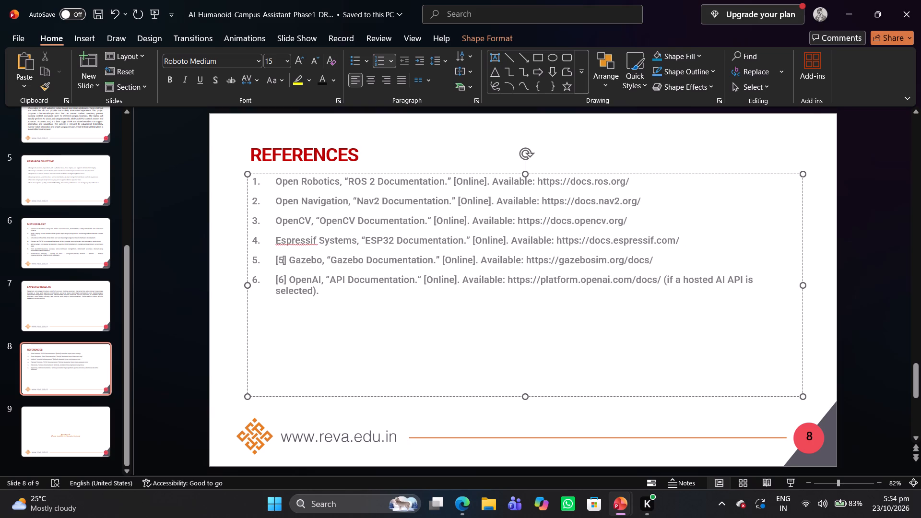
pyautogui.press('Right')
pyautogui.press('Right')
pyautogui.press('BackSpace')
pyautogui.press('BackSpace')
pyautogui.press('BackSpace')
pyautogui.press('BackSpace')
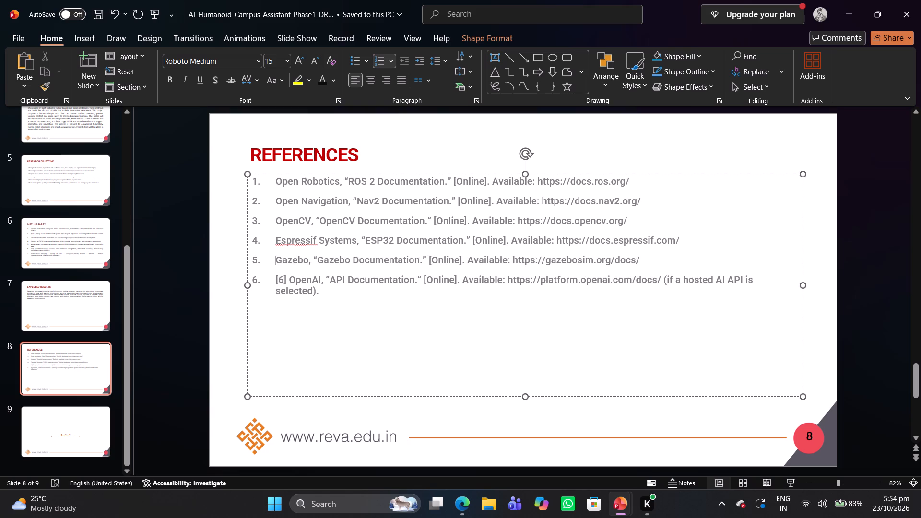
pyautogui.press('Down')
pyautogui.press('Right')
pyautogui.press('Right')
pyautogui.press('Right')
pyautogui.press('Right')
pyautogui.press('BackSpace')
pyautogui.press('BackSpace')
pyautogui.press('BackSpace')
pyautogui.press('BackSpace')
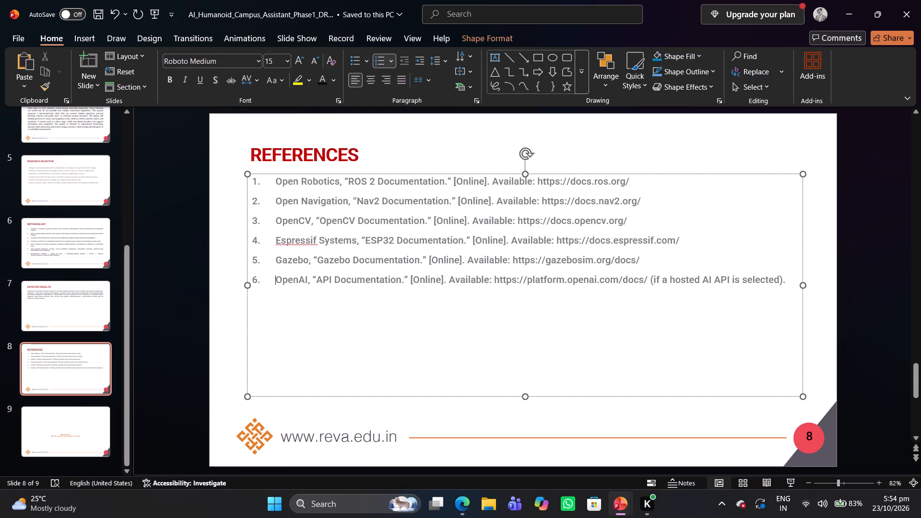
# Change the font colour of the whole references list on slide 8 to black, matching slide 7's body text.
pyautogui.click(481, 129)
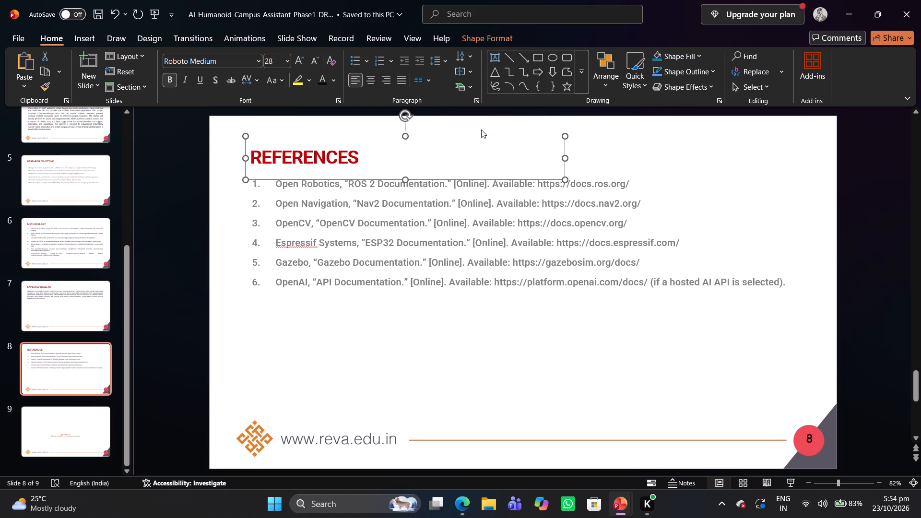
pyautogui.click(491, 120)
pyautogui.press('Up')
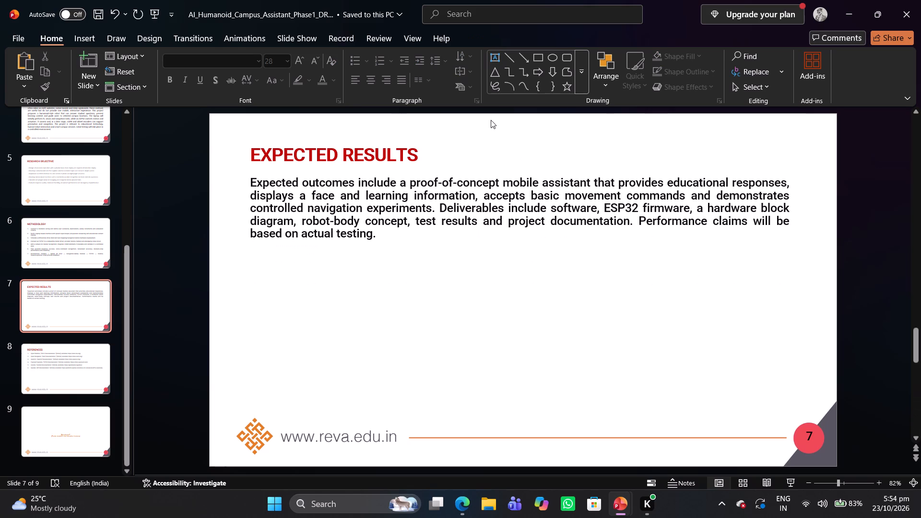
pyautogui.press('Down')
pyautogui.click(471, 195)
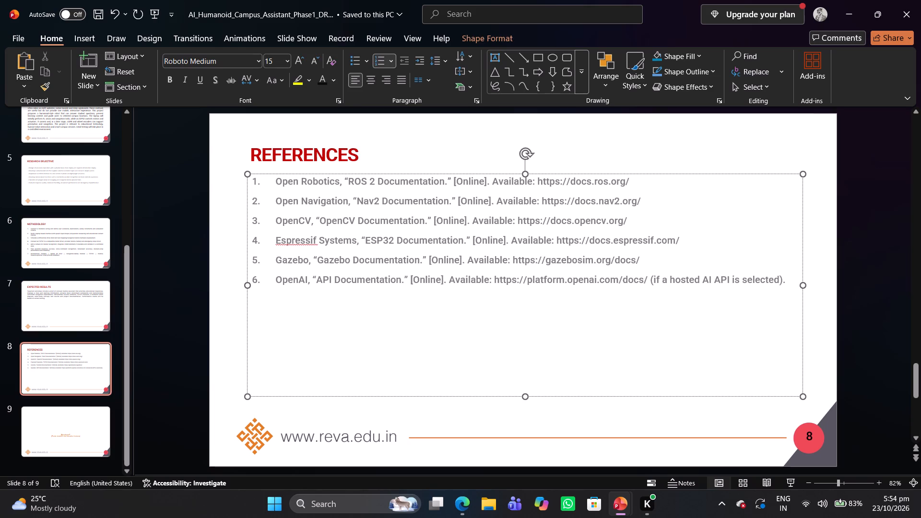
pyautogui.hotkey('ctrl', 'a')
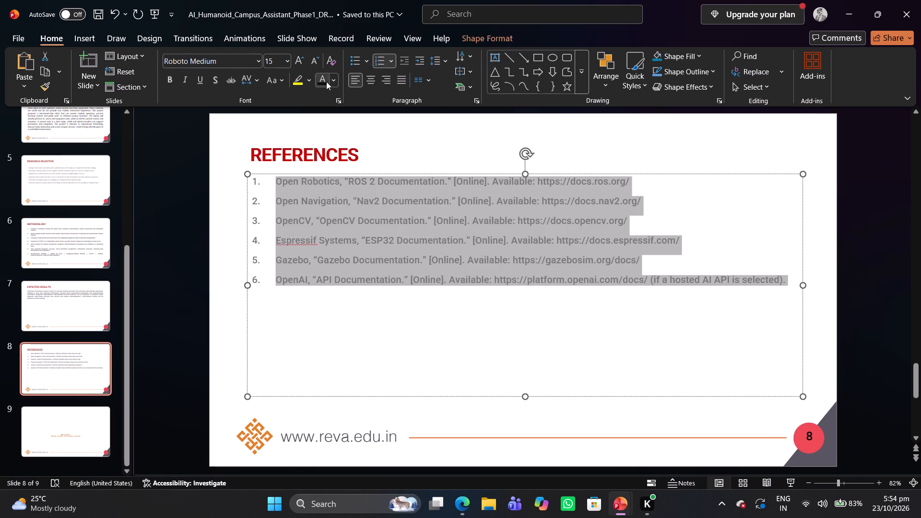
pyautogui.click(325, 82)
pyautogui.click(387, 122)
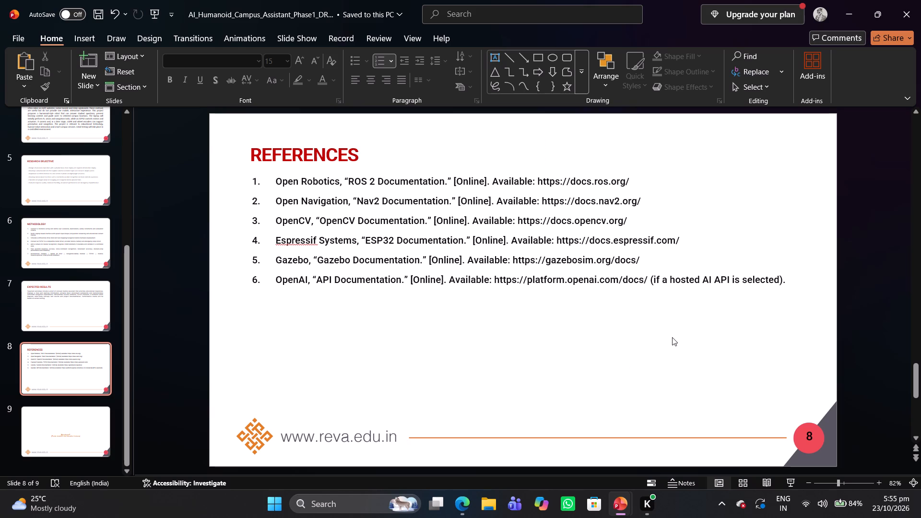
# Remove the note "(if a hosted AI API is selected)" from the OpenAI reference, keeping the closing full stop.
pyautogui.click(780, 282)
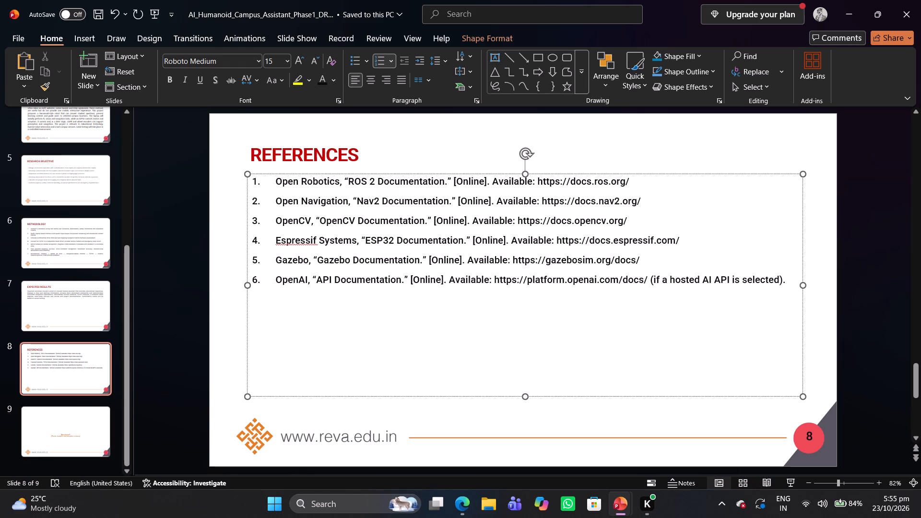
pyautogui.press('Right')
pyautogui.press('BackSpace')
pyautogui.press('BackSpace')
pyautogui.press('BackSpace')
pyautogui.press('BackSpace')
pyautogui.press('BackSpace')
pyautogui.press('BackSpace')
pyautogui.press('BackSpace')
pyautogui.press('BackSpace')
pyautogui.press('BackSpace')
pyautogui.press('BackSpace')
pyautogui.press('BackSpace')
pyautogui.press('BackSpace')
pyautogui.press('BackSpace')
pyautogui.press('BackSpace')
pyautogui.press('BackSpace')
pyautogui.press('BackSpace')
pyautogui.press('BackSpace')
pyautogui.press('BackSpace')
pyautogui.press('BackSpace')
pyautogui.press('BackSpace')
pyautogui.press('BackSpace')
pyautogui.press('BackSpace')
pyautogui.press('BackSpace')
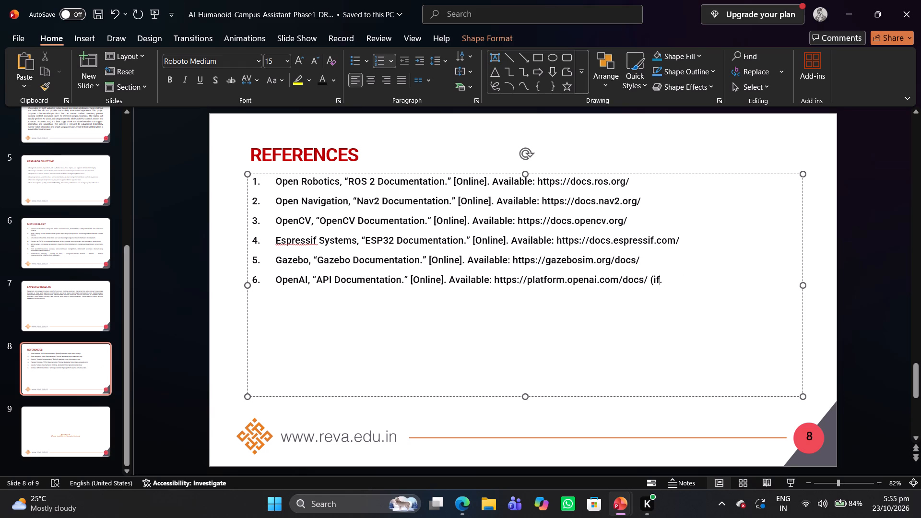
pyautogui.press('BackSpace')
pyautogui.press('BackSpace')
pyautogui.press('BackSpace')
pyautogui.press('BackSpace')
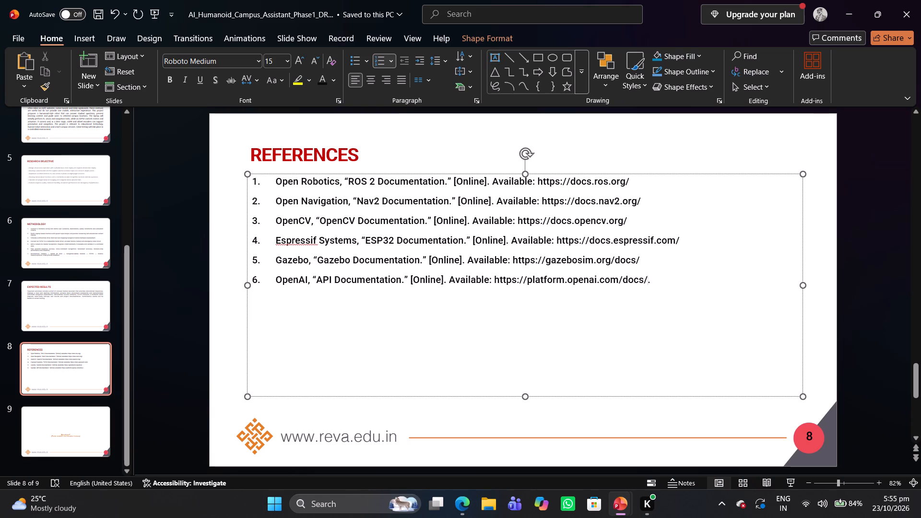
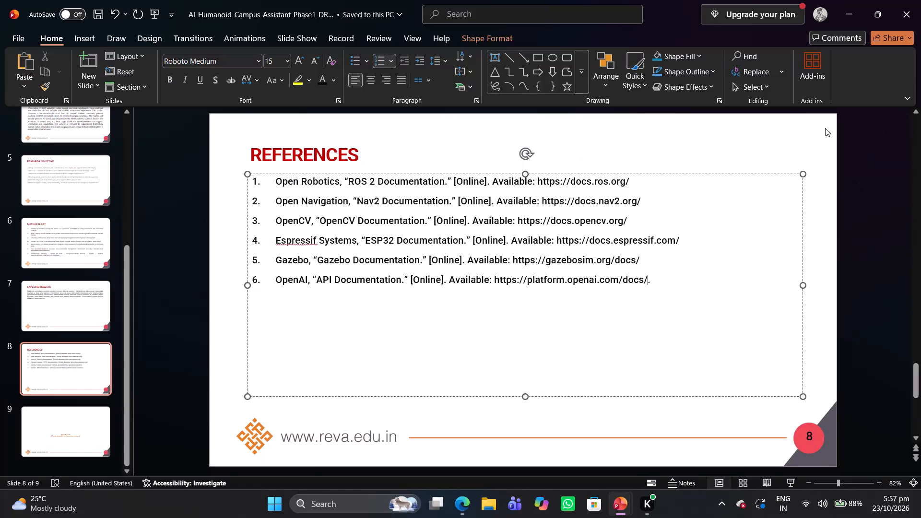
# Replace the "Questions? [Team number and member names]" text on slide 9 with the "Thank You" text copied from TeamNo_RBP_5sem's closing slide.
pyautogui.click(825, 128)
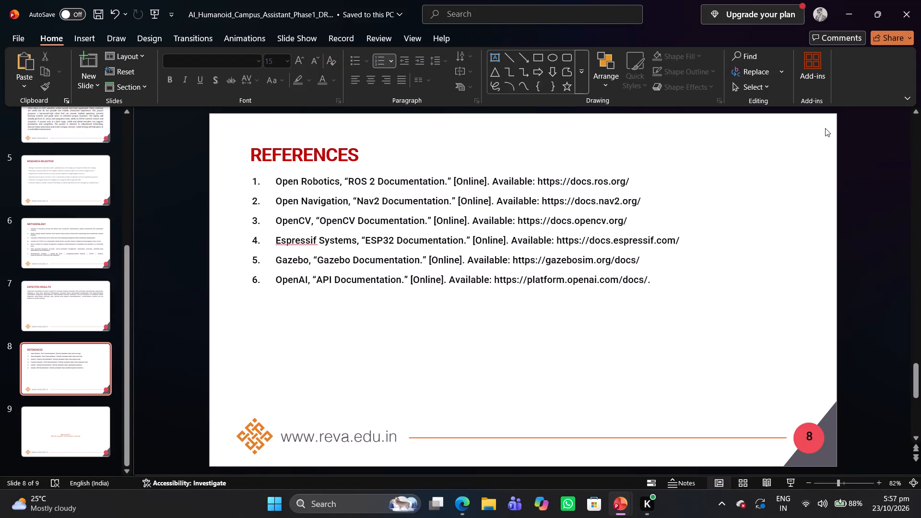
pyautogui.press('Down')
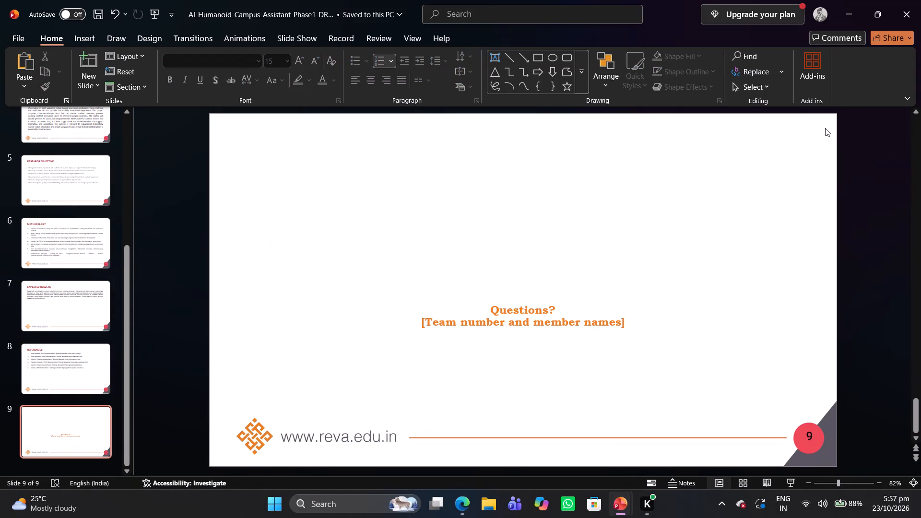
pyautogui.hotkey('alt', 'Tab')
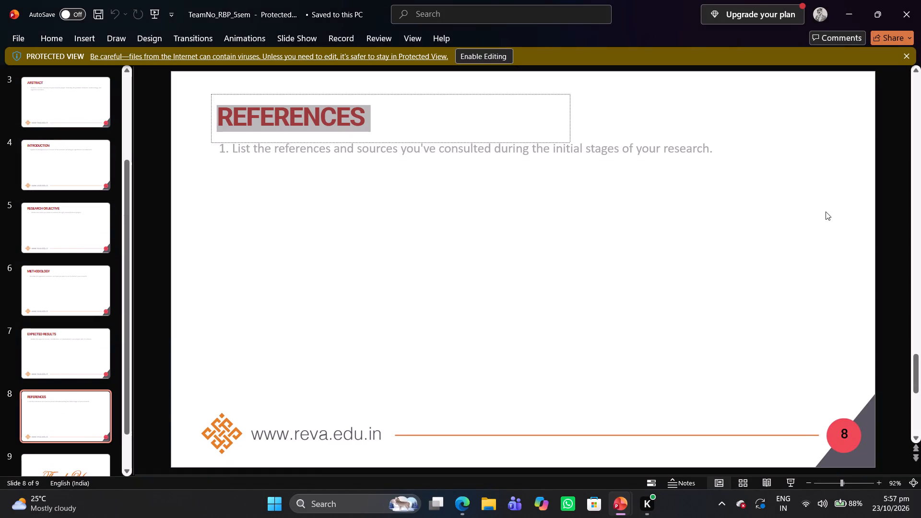
pyautogui.click(826, 212)
pyautogui.press('Down')
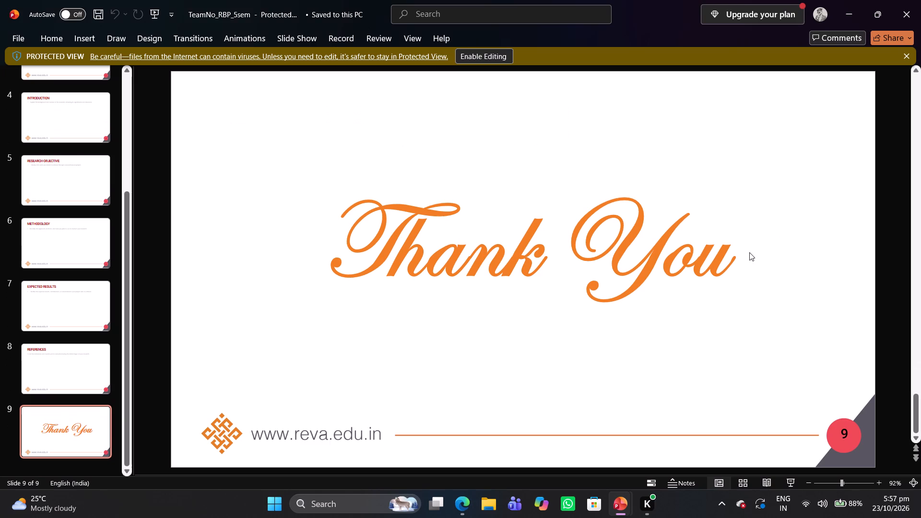
pyautogui.click(749, 252)
pyautogui.hotkey('ctrl', 'a')
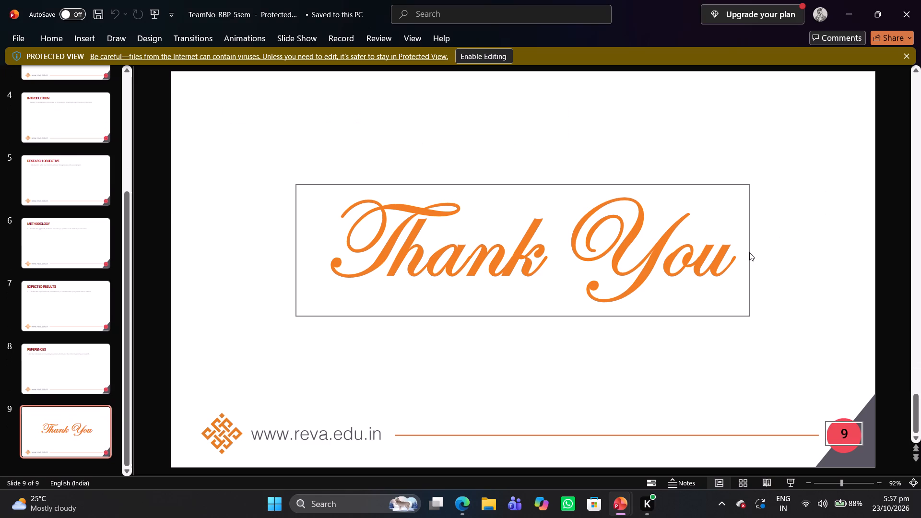
pyautogui.hotkey('ctrl', 'c')
pyautogui.hotkey('alt', 'Tab')
pyautogui.click(626, 282)
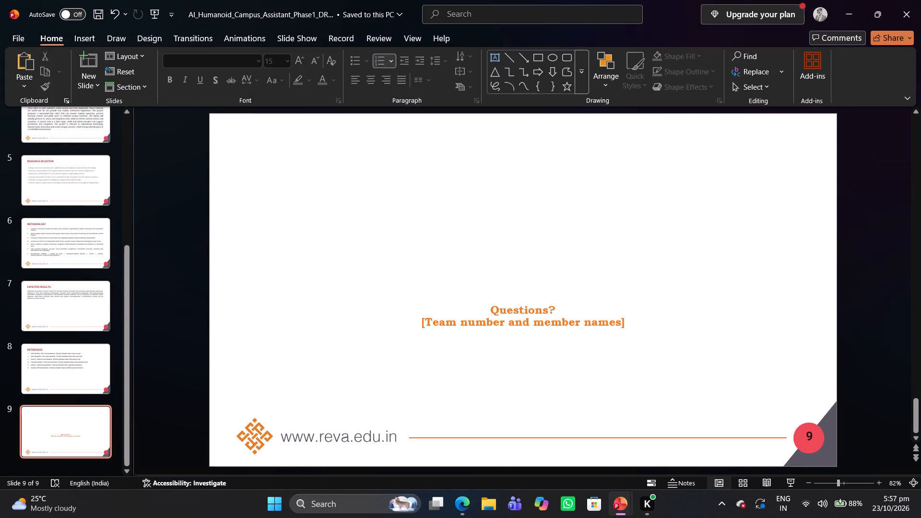
pyautogui.click(604, 316)
pyautogui.hotkey('ctrl', 'a')
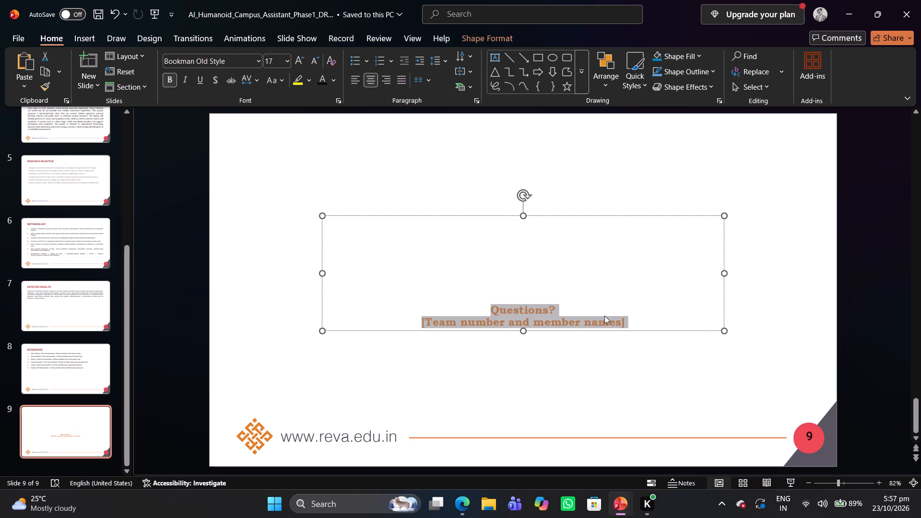
pyautogui.press('BackSpace')
pyautogui.hotkey('ctrl', 'v')
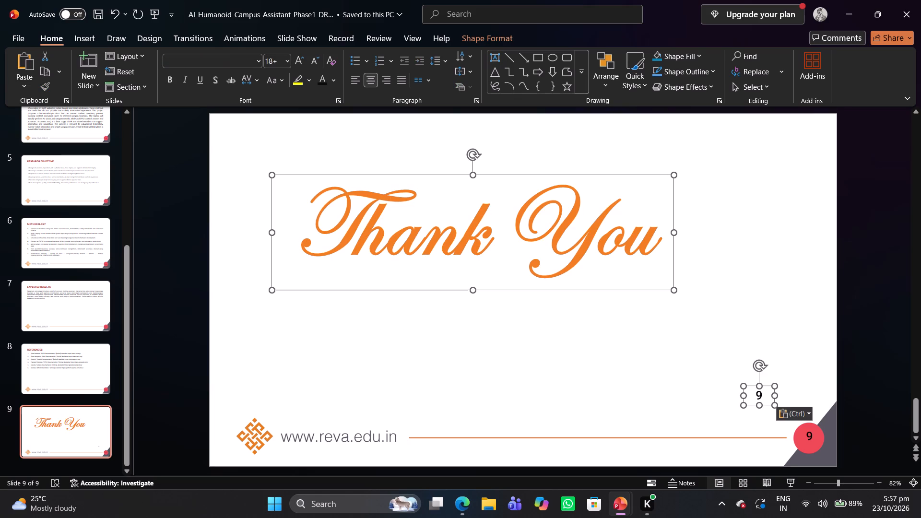
# Compare slide 9 with the template's closing slide and delete the extra pasted slide number above the red circle.
pyautogui.hotkey('alt', 'Tab')
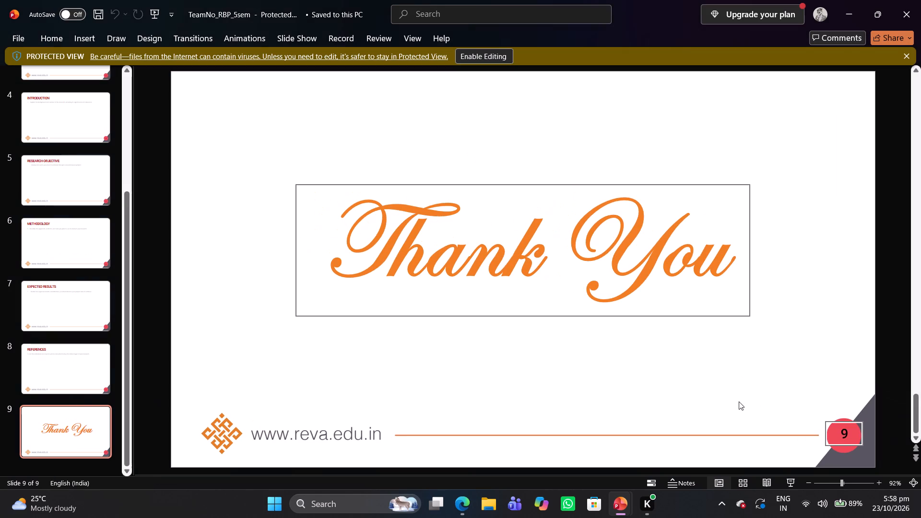
pyautogui.hotkey('alt', 'Tab')
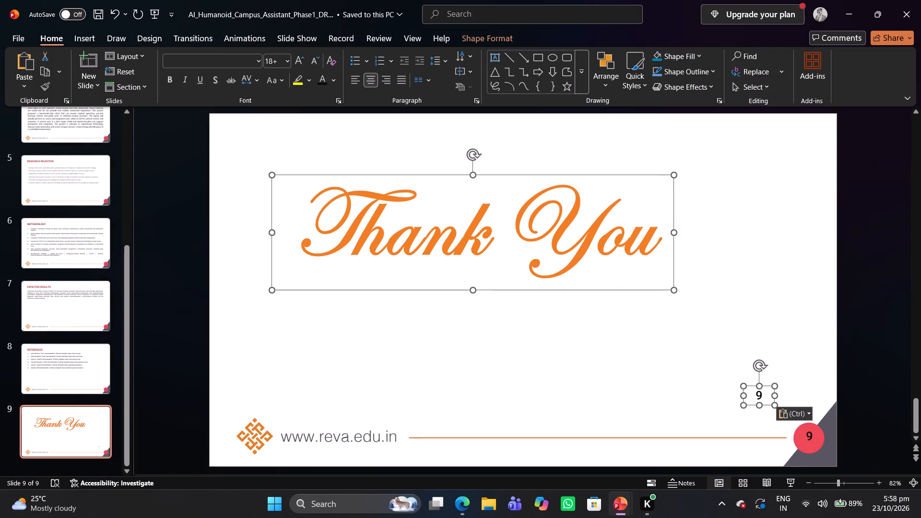
pyautogui.click(780, 369)
pyautogui.press('Up')
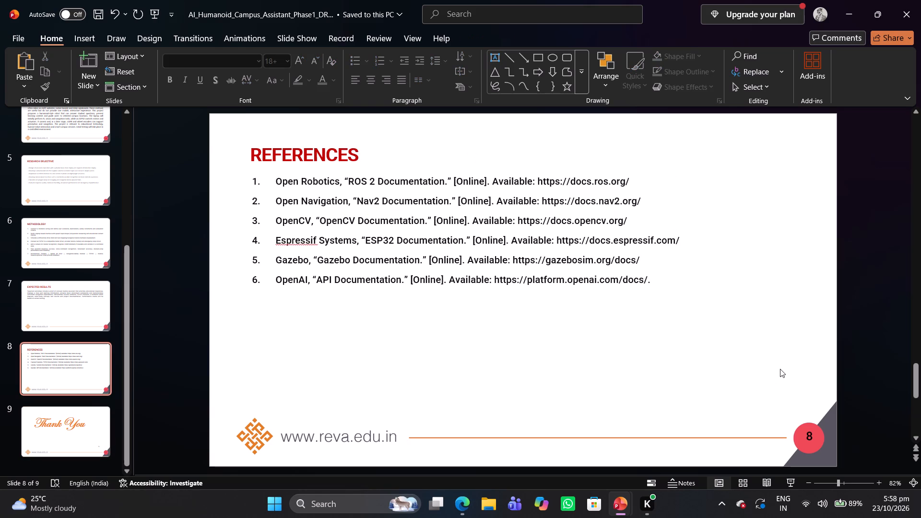
pyautogui.press('Down')
pyautogui.click(769, 404)
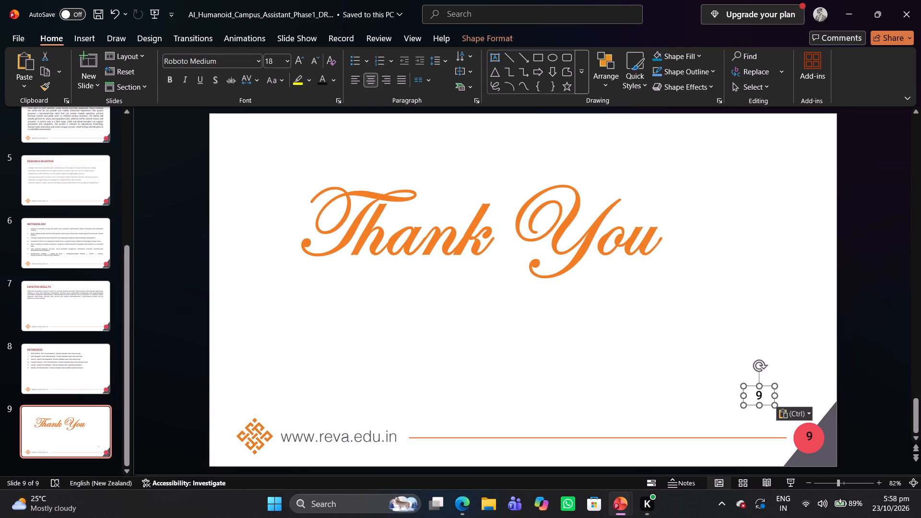
pyautogui.press('BackSpace')
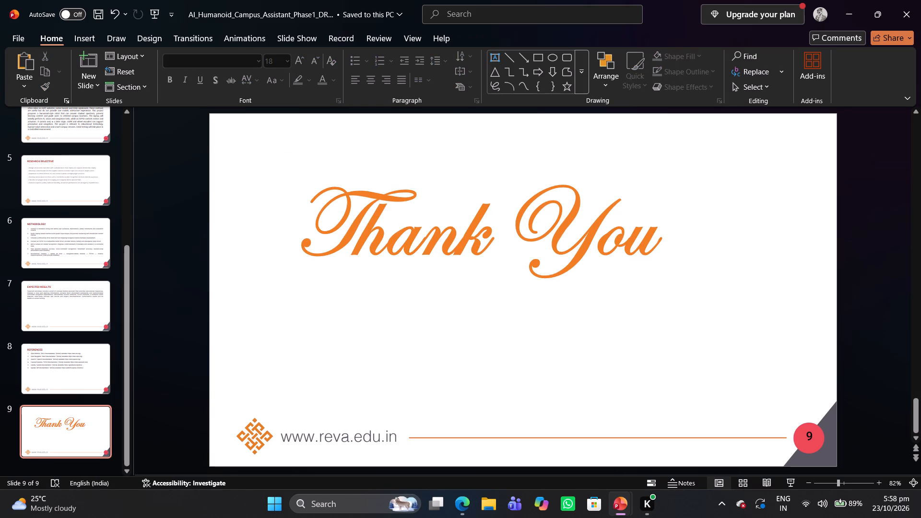
# Move the "Thank You" text box down and centre it horizontally on slide 9.
pyautogui.click(626, 267)
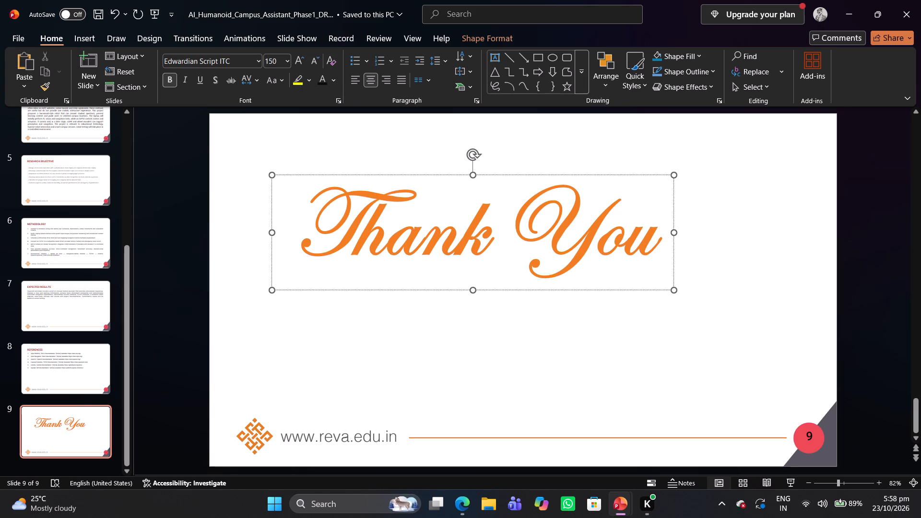
pyautogui.moveTo(496, 292); pyautogui.dragTo(546, 329)
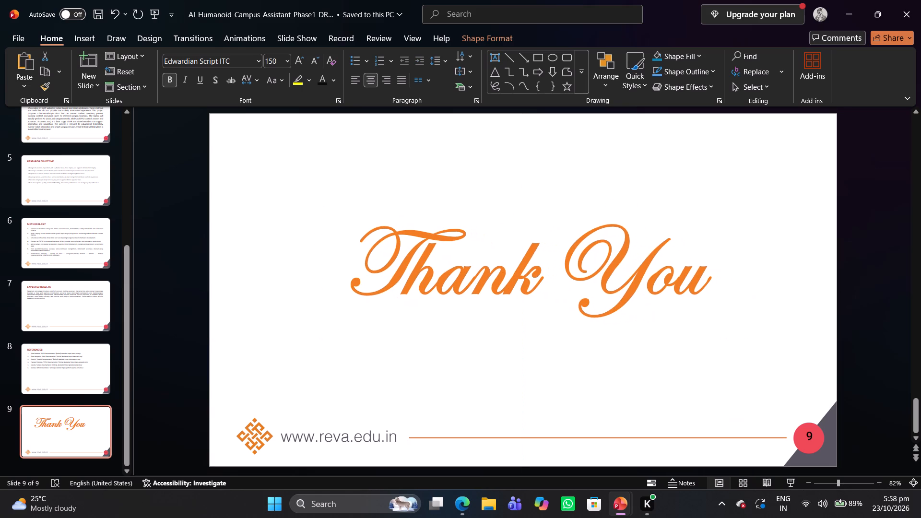
pyautogui.moveTo(546, 329); pyautogui.dragTo(540, 330)
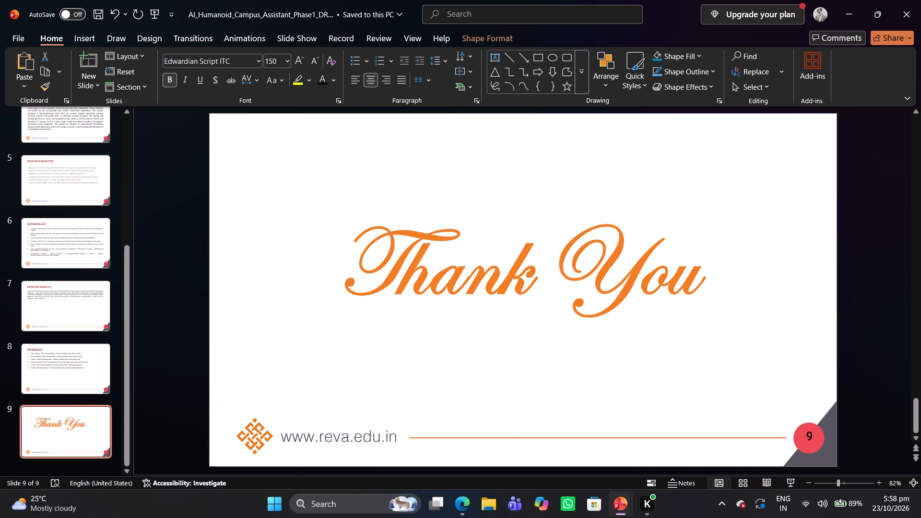
pyautogui.moveTo(540, 330); pyautogui.dragTo(542, 330)
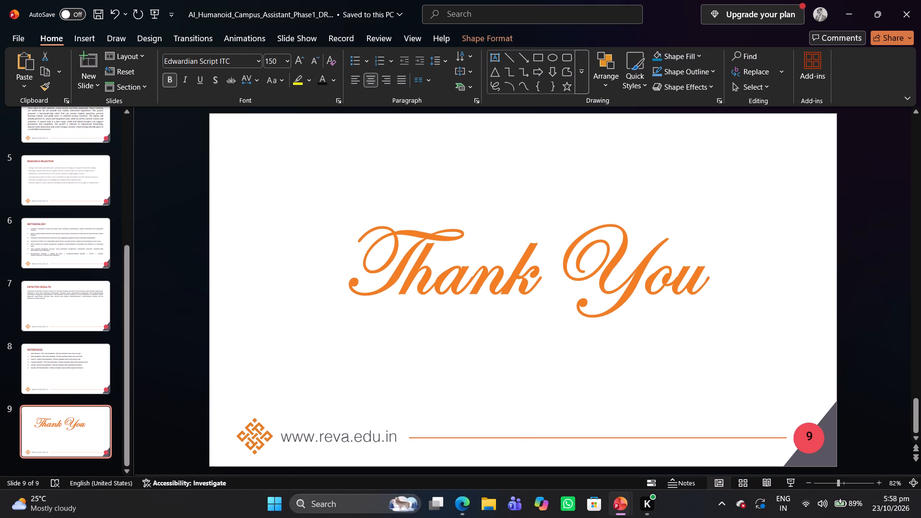
pyautogui.moveTo(542, 330); pyautogui.dragTo(547, 329)
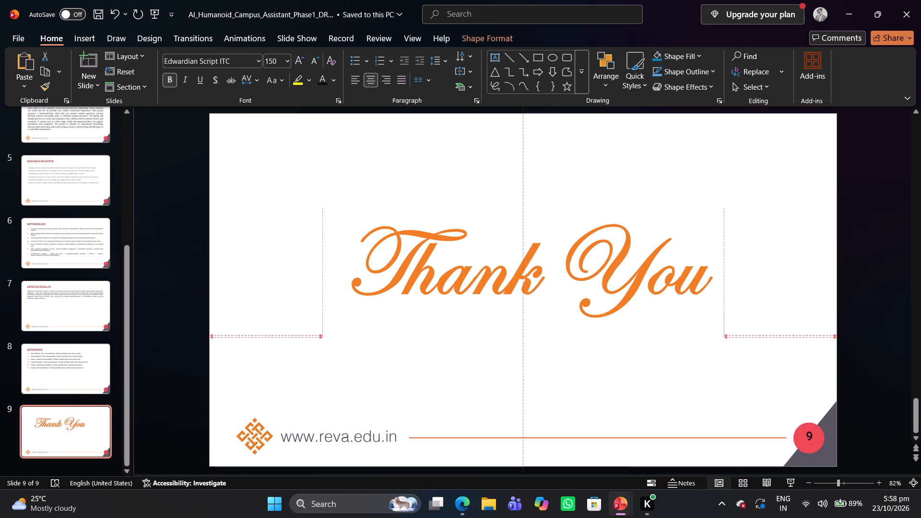
pyautogui.moveTo(547, 329); pyautogui.dragTo(548, 332)
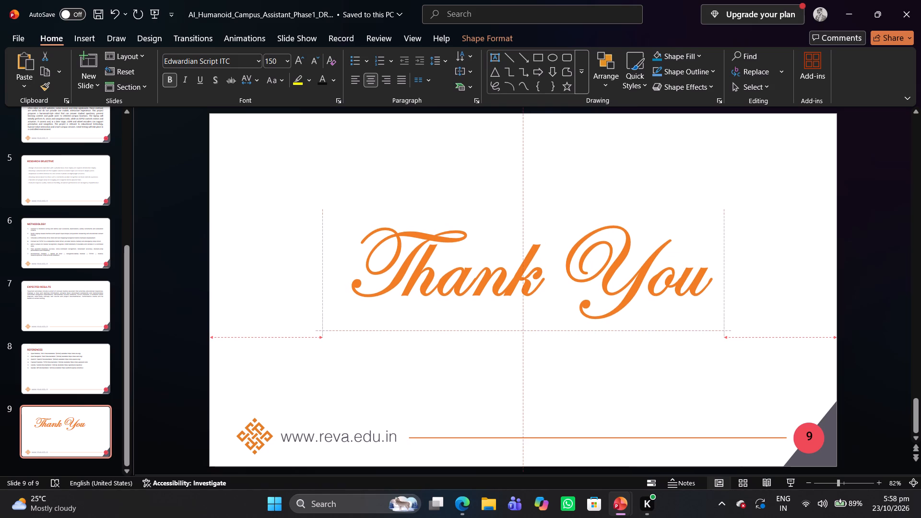
pyautogui.moveTo(548, 332); pyautogui.dragTo(551, 341)
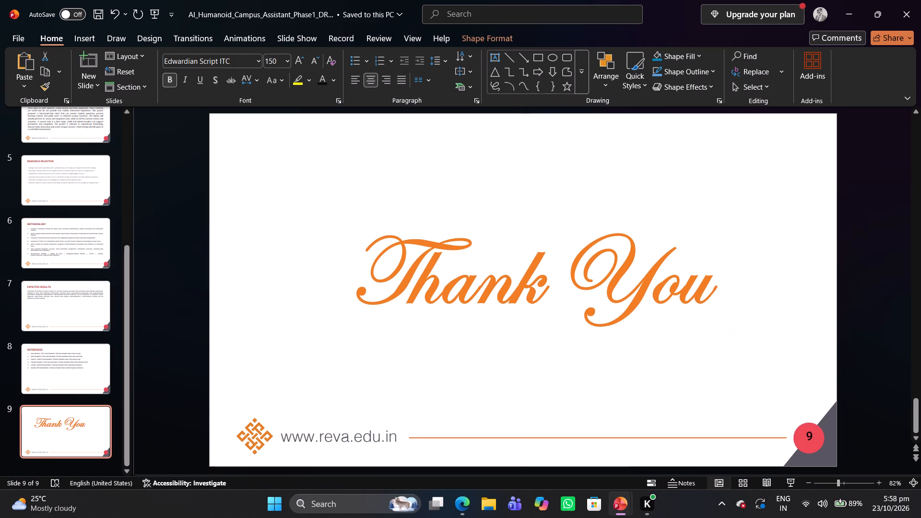
pyautogui.moveTo(551, 341); pyautogui.dragTo(548, 349)
pyautogui.click(555, 361)
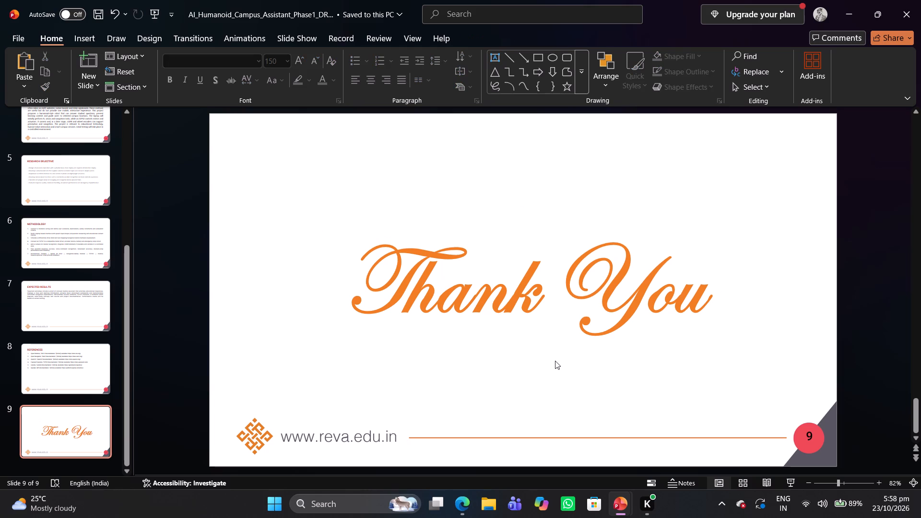
# Compare the closing slide with the template's version and review the text placement on the preceding slides.
pyautogui.hotkey('alt', 'Tab')
pyautogui.hotkey('alt', 'Tab')
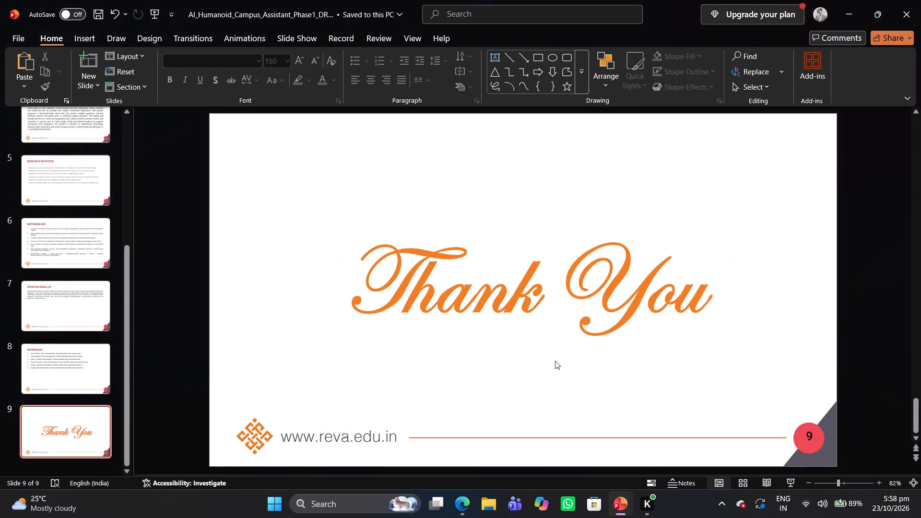
pyautogui.hotkey('alt', 'Tab')
pyautogui.click(555, 361)
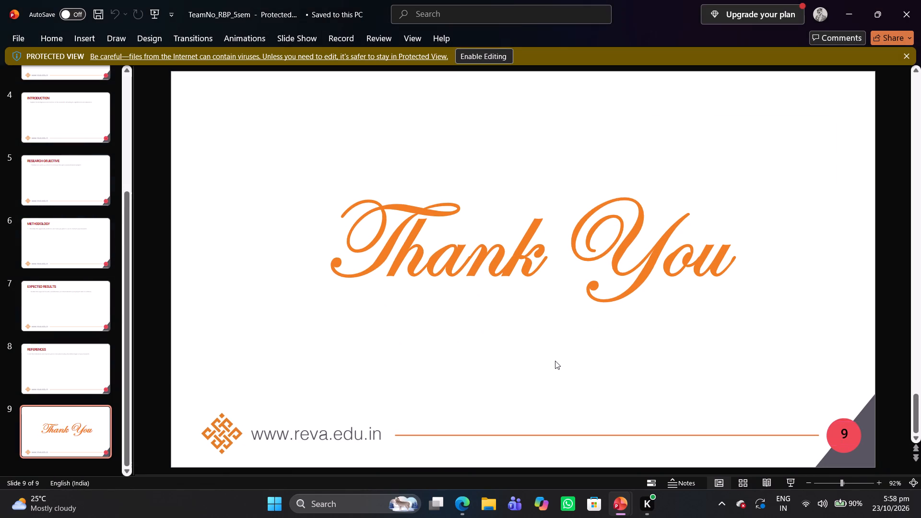
pyautogui.hotkey('alt', 'Tab')
pyautogui.hotkey('alt', 'Tab')
pyautogui.hotkey('alt', 'Tab')
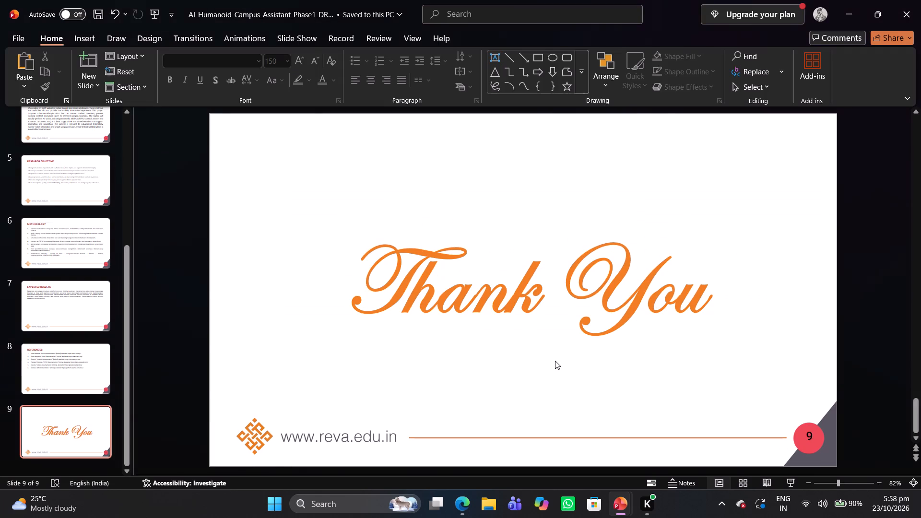
pyautogui.press('Up')
pyautogui.press('Up')
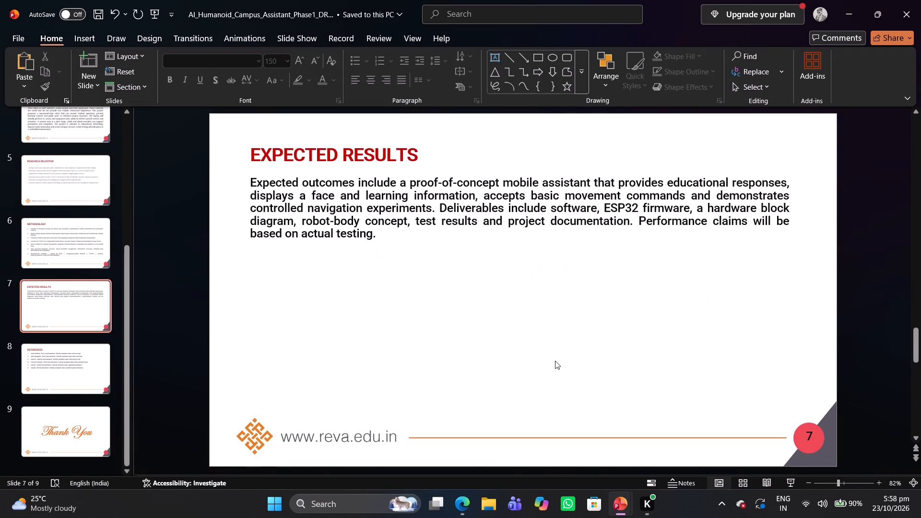
pyautogui.press('Up')
pyautogui.press('Down')
pyautogui.press('Down')
pyautogui.press('Down')
pyautogui.press('Up')
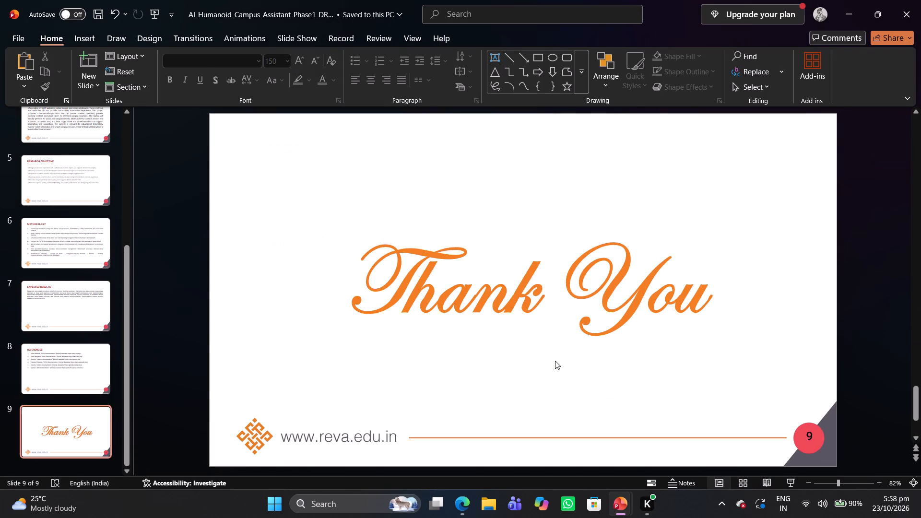
# Shorten the references text box on slide 8 from its bottom edge and move it slightly down, away from the heading.
pyautogui.click(521, 274)
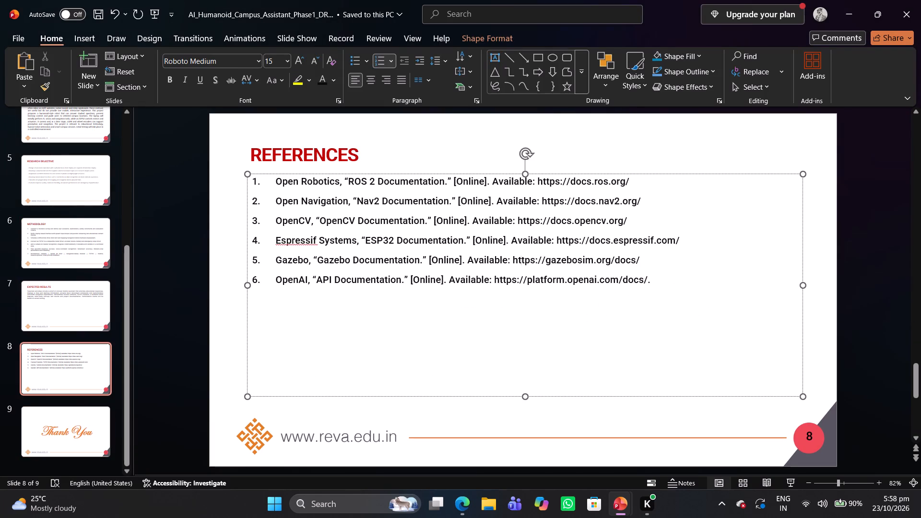
pyautogui.moveTo(525, 398); pyautogui.dragTo(524, 385)
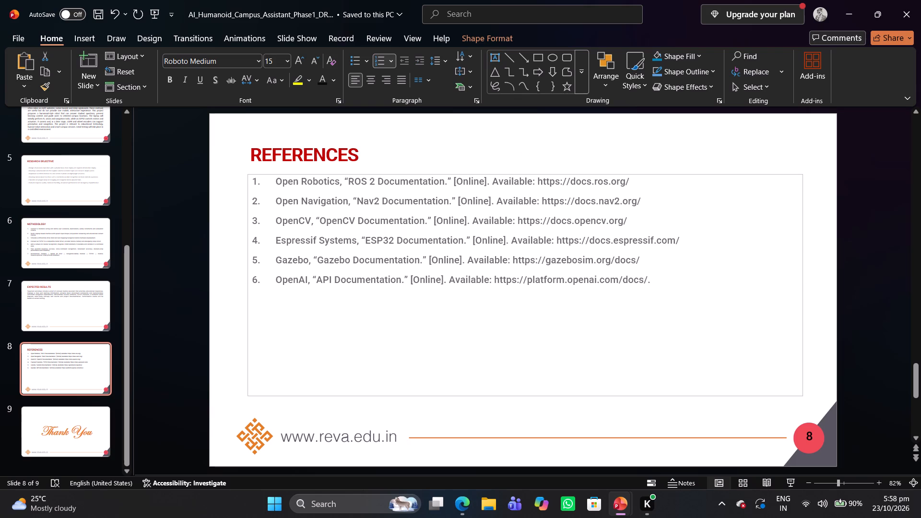
pyautogui.moveTo(524, 385); pyautogui.dragTo(524, 368)
pyautogui.moveTo(646, 176); pyautogui.dragTo(646, 185)
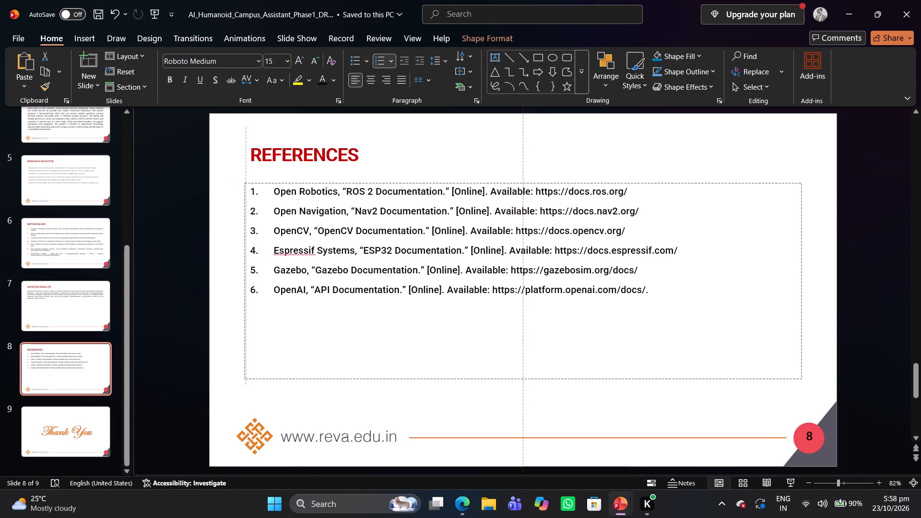
pyautogui.moveTo(646, 185); pyautogui.dragTo(648, 185)
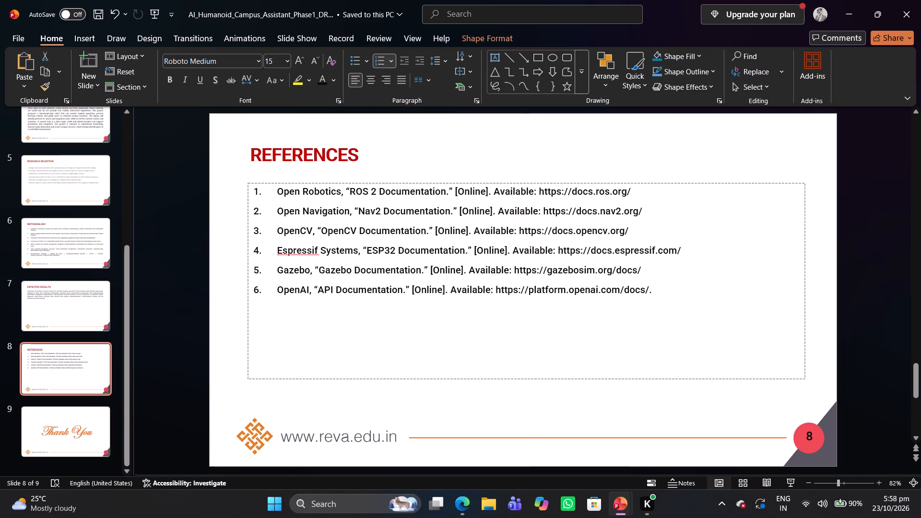
pyautogui.moveTo(648, 185); pyautogui.dragTo(647, 185)
pyautogui.click(675, 155)
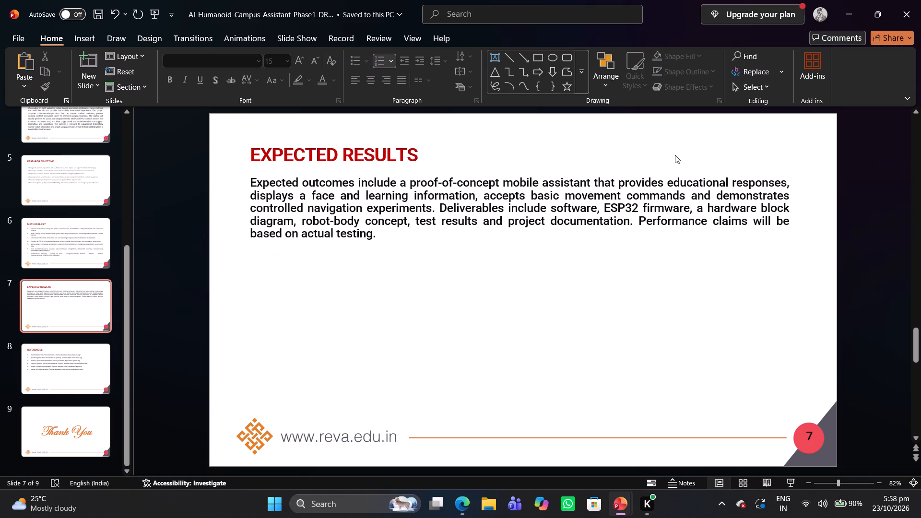
# Shorten the body text box on the Expected Results slide from its bottom edge and move it slightly down, away from the heading.
pyautogui.moveTo(654, 188); pyautogui.dragTo(666, 170)
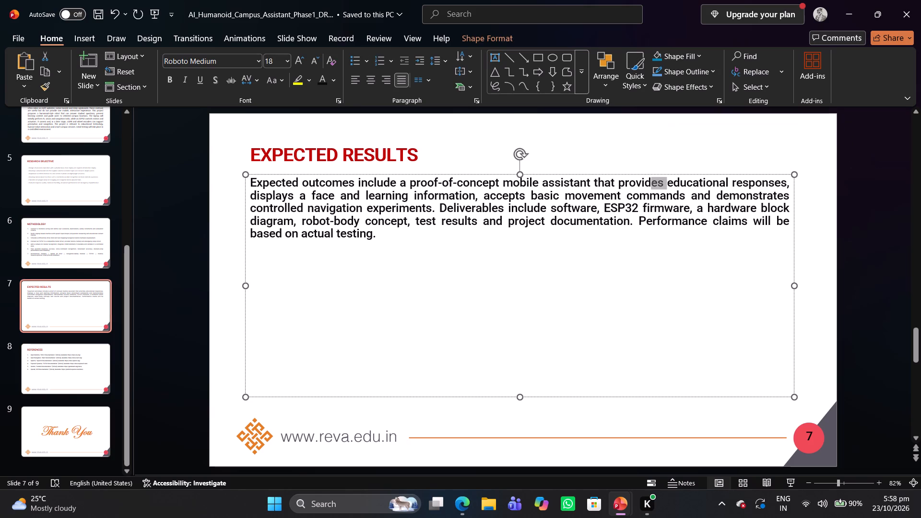
pyautogui.click(666, 170)
pyautogui.click(682, 220)
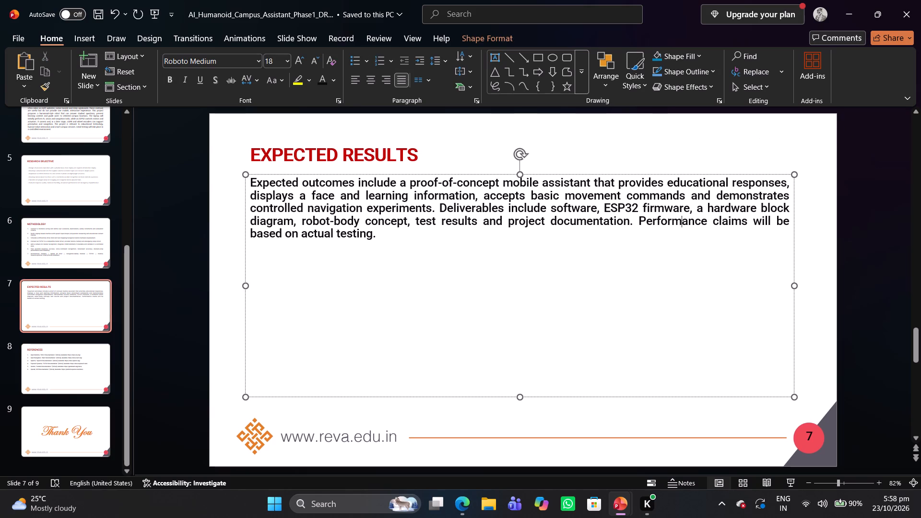
pyautogui.moveTo(725, 174); pyautogui.dragTo(726, 185)
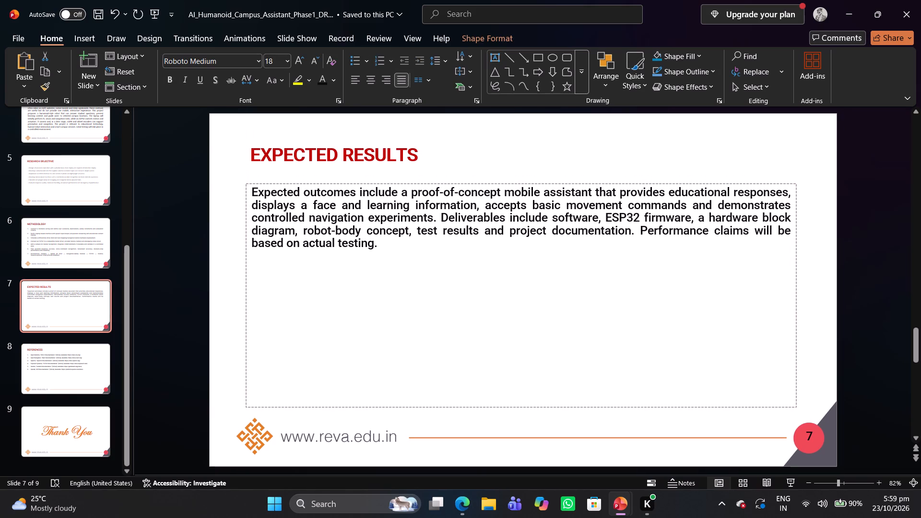
pyautogui.moveTo(726, 185); pyautogui.dragTo(727, 185)
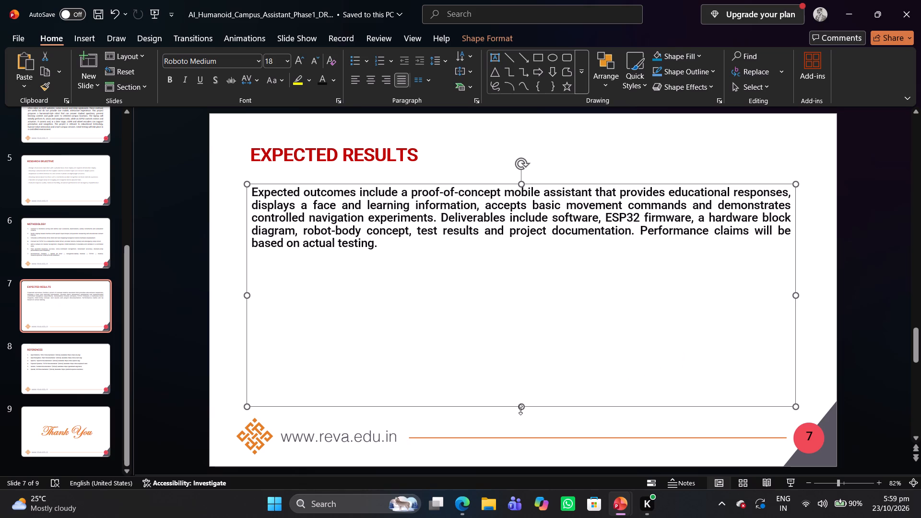
pyautogui.moveTo(522, 406); pyautogui.dragTo(524, 349)
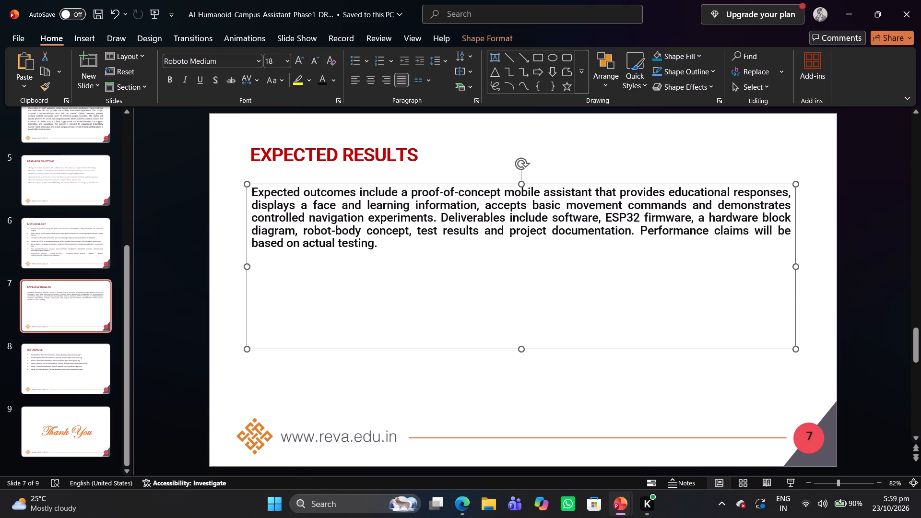
pyautogui.moveTo(536, 347); pyautogui.dragTo(539, 354)
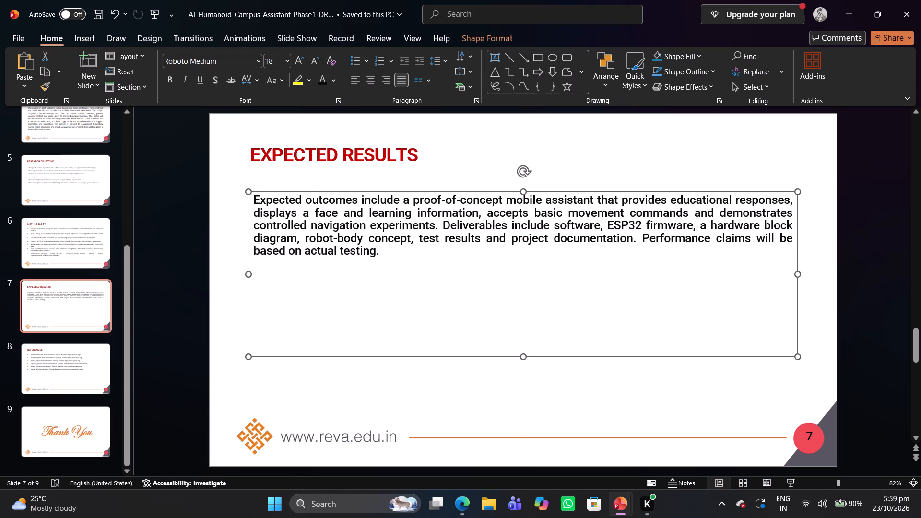
pyautogui.click(563, 384)
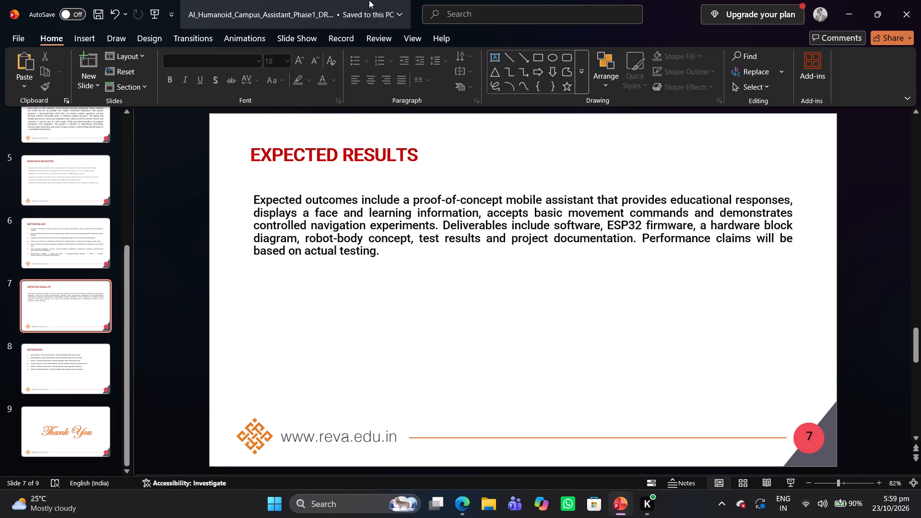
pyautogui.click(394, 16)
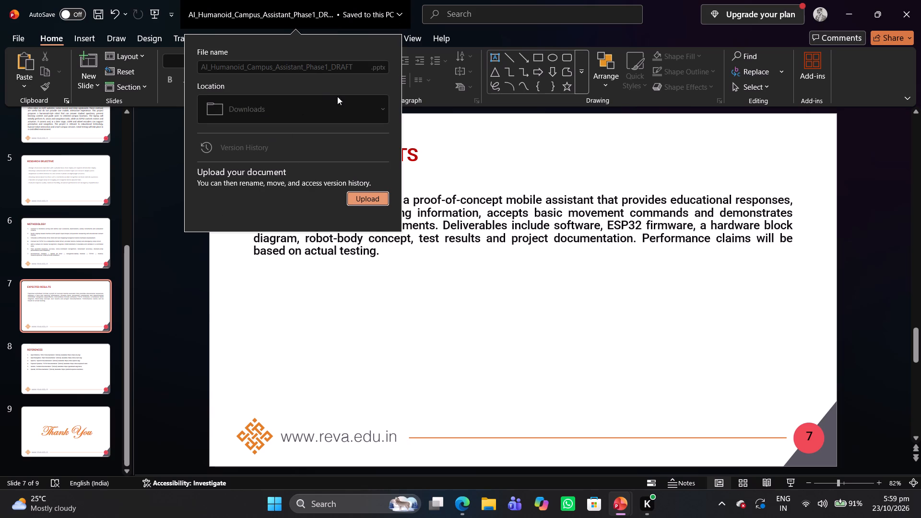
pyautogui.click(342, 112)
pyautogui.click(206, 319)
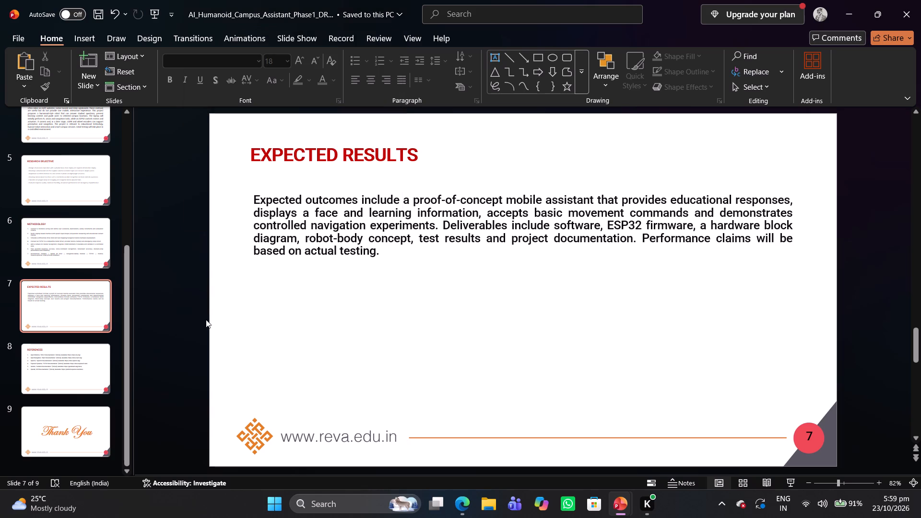
# Start saving a copy of the deck and choose the Documents folder on New Volume (D:) as its location.
pyautogui.click(15, 37)
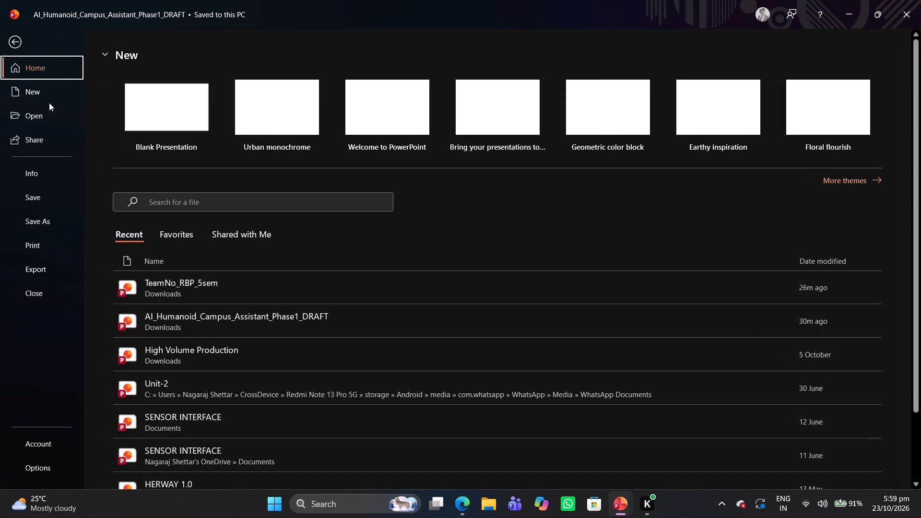
pyautogui.click(44, 220)
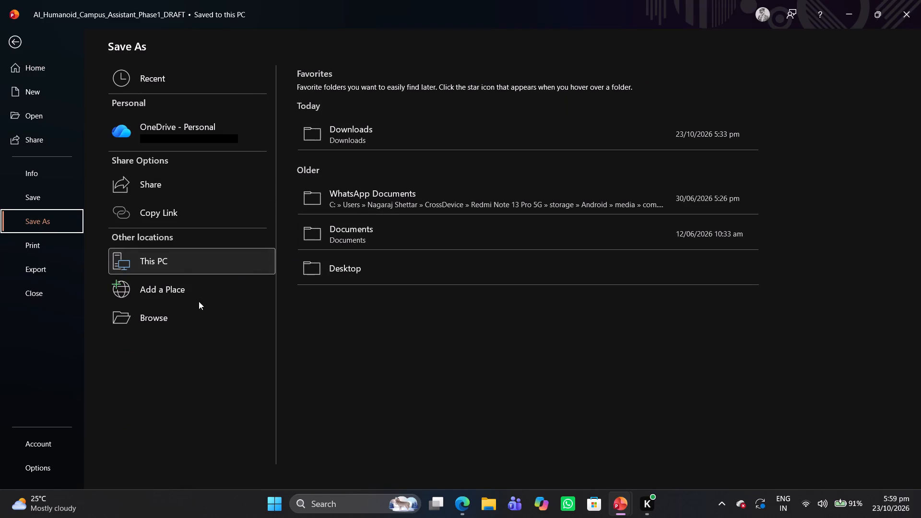
pyautogui.click(219, 259)
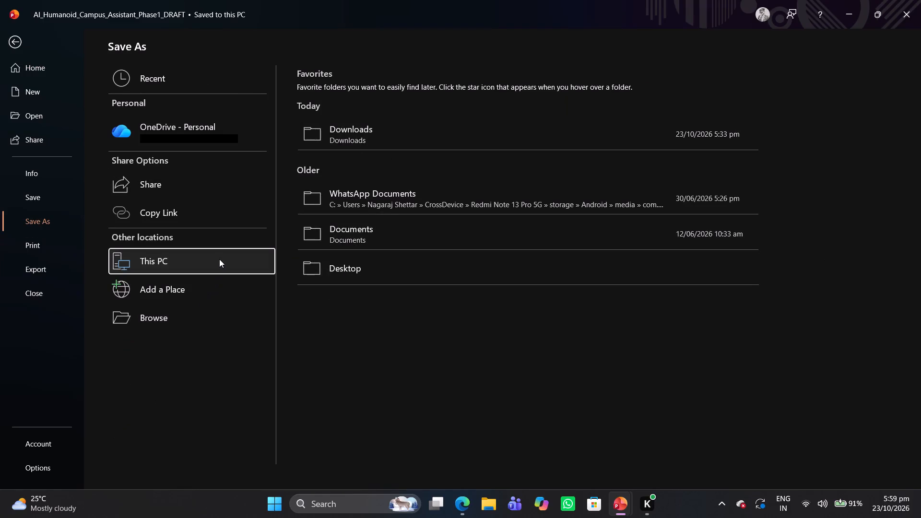
pyautogui.doubleClick(219, 259)
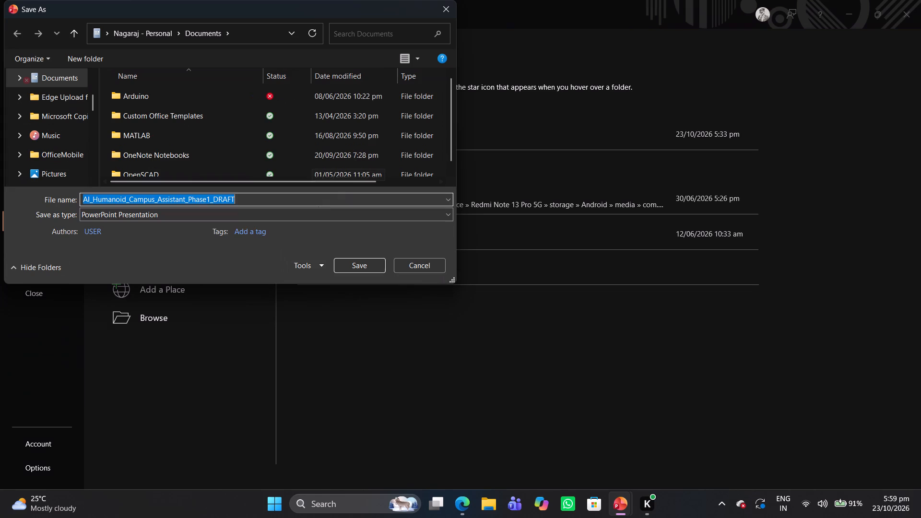
pyautogui.scroll(-4, 65, 132)
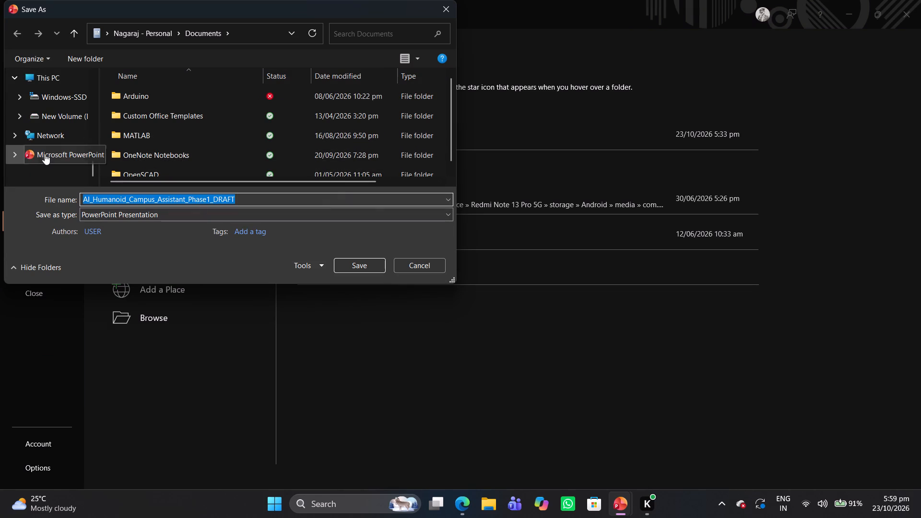
pyautogui.click(76, 113)
pyautogui.doubleClick(165, 91)
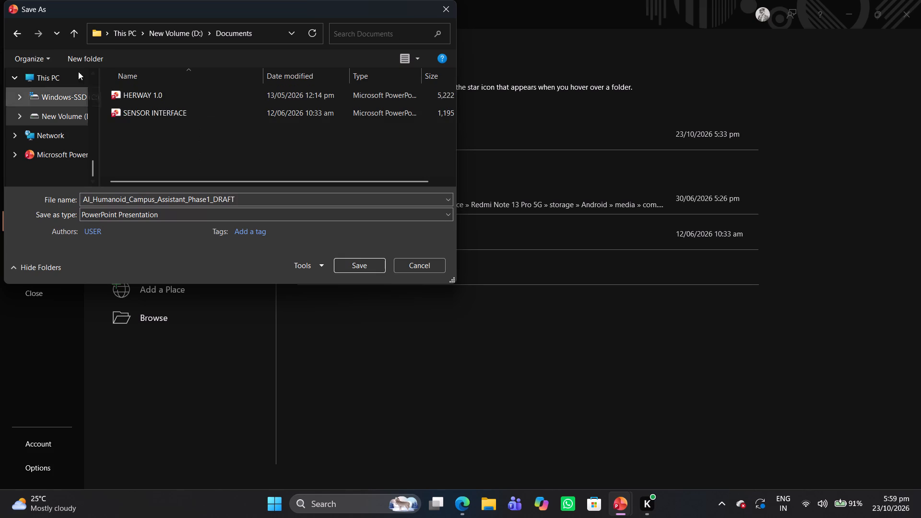
pyautogui.click(15, 27)
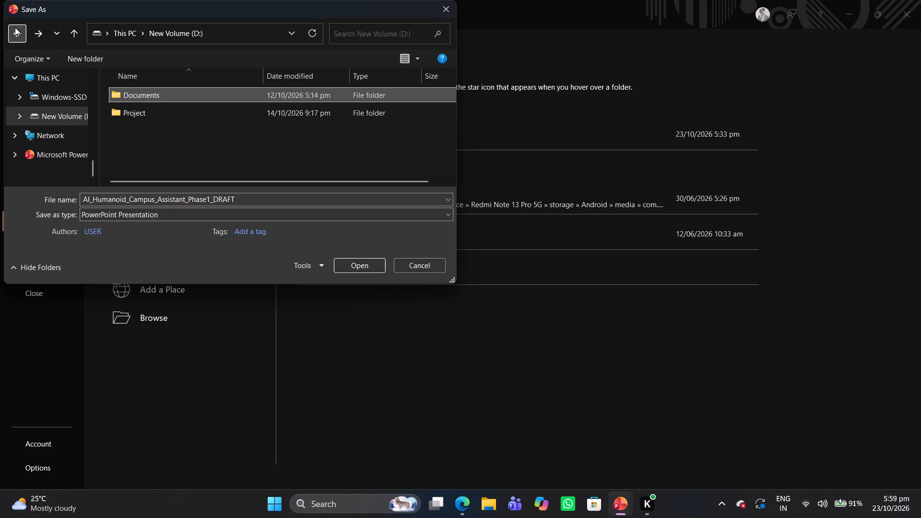
pyautogui.doubleClick(173, 94)
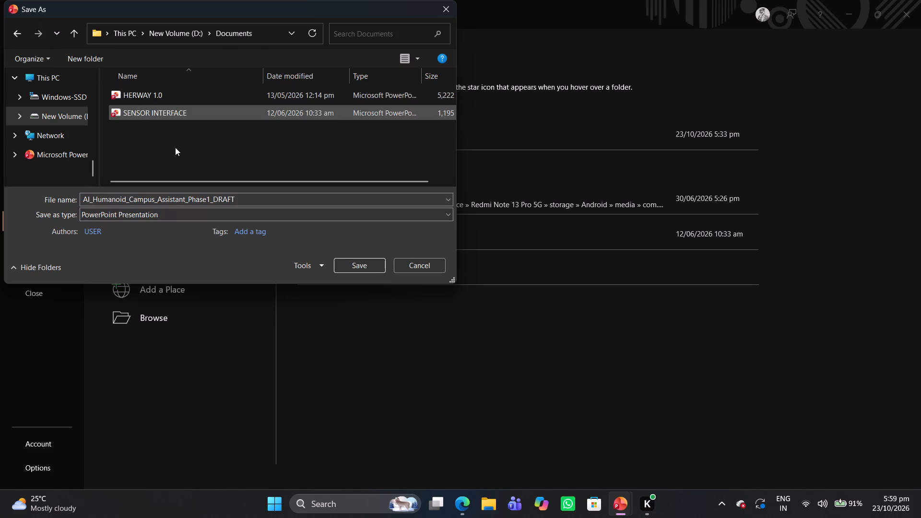
pyautogui.click(175, 149)
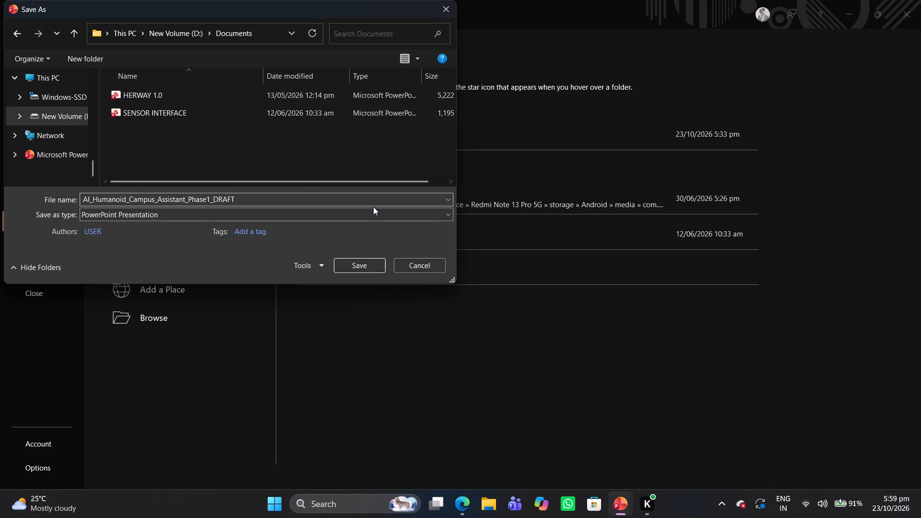
# Name the copy AI_Humanoid_Assistant_Robot-Phase1 and save it as a PowerPoint Presentation.
pyautogui.click(386, 201)
pyautogui.click(386, 201)
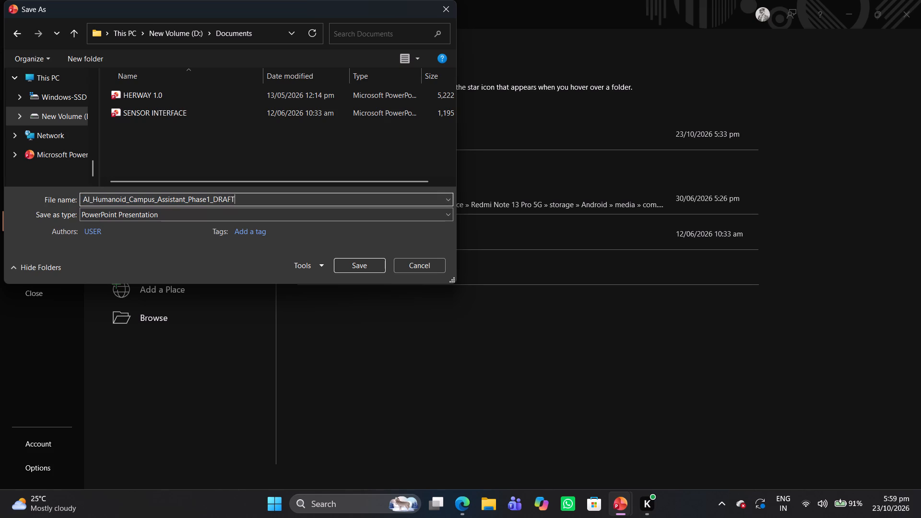
pyautogui.press('BackSpace')
pyautogui.press('BackSpace')
pyautogui.press('BackSpace')
pyautogui.press('BackSpace')
pyautogui.press('BackSpace')
pyautogui.press('BackSpace')
pyautogui.press('Left')
pyautogui.press('Left')
pyautogui.press('Left')
pyautogui.press('Left')
pyautogui.press('Left')
pyautogui.press('Left')
pyautogui.press('Left')
pyautogui.press('Left')
pyautogui.press('Left')
pyautogui.press('Left')
pyautogui.press('Left')
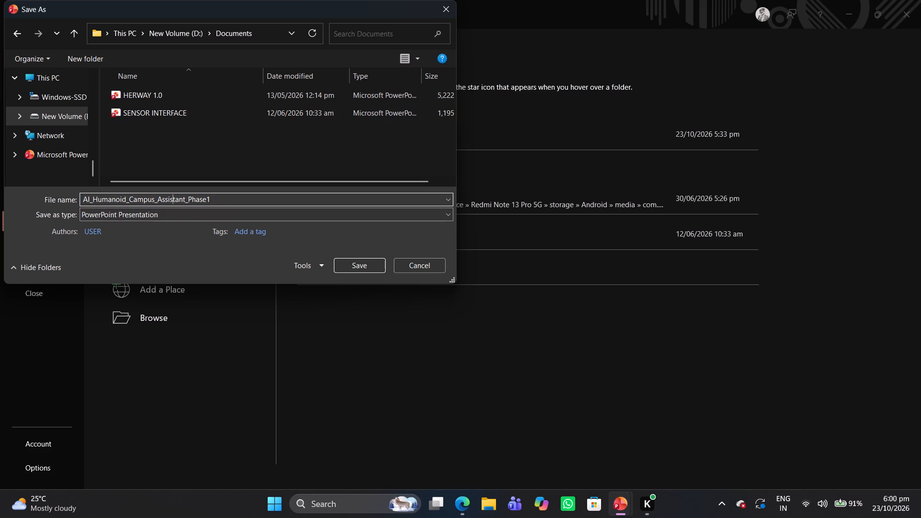
pyautogui.press('Left')
pyautogui.press('Left')
pyautogui.press('Left')
pyautogui.press('Left')
pyautogui.press('Left')
pyautogui.press('Left')
pyautogui.press('BackSpace')
pyautogui.press('BackSpace')
pyautogui.press('BackSpace')
pyautogui.press('BackSpace')
pyautogui.press('BackSpace')
pyautogui.press('BackSpace')
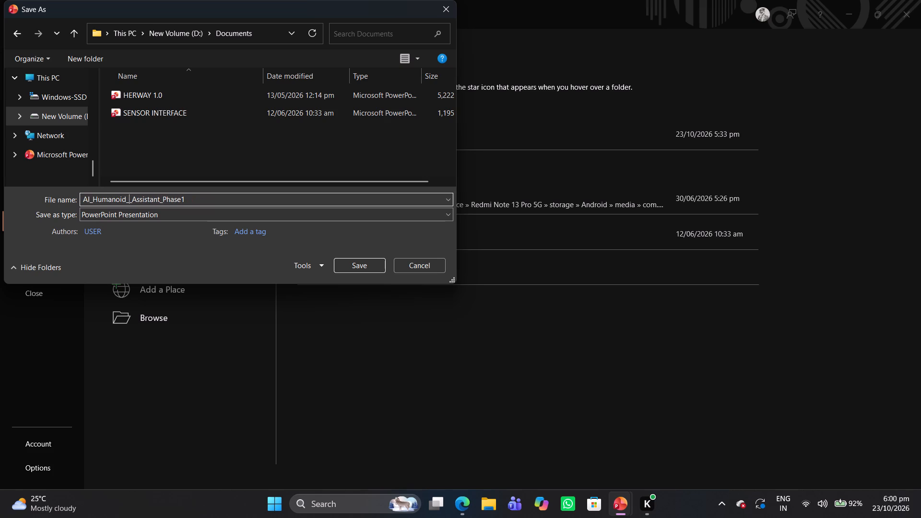
pyautogui.press('BackSpace')
pyautogui.press('Right')
pyautogui.press('Right')
pyautogui.press('Right')
pyautogui.press('Right')
pyautogui.press('Right')
pyautogui.press('Right')
pyautogui.press('Right')
pyautogui.press('Right')
pyautogui.press('Right')
pyautogui.press('Right')
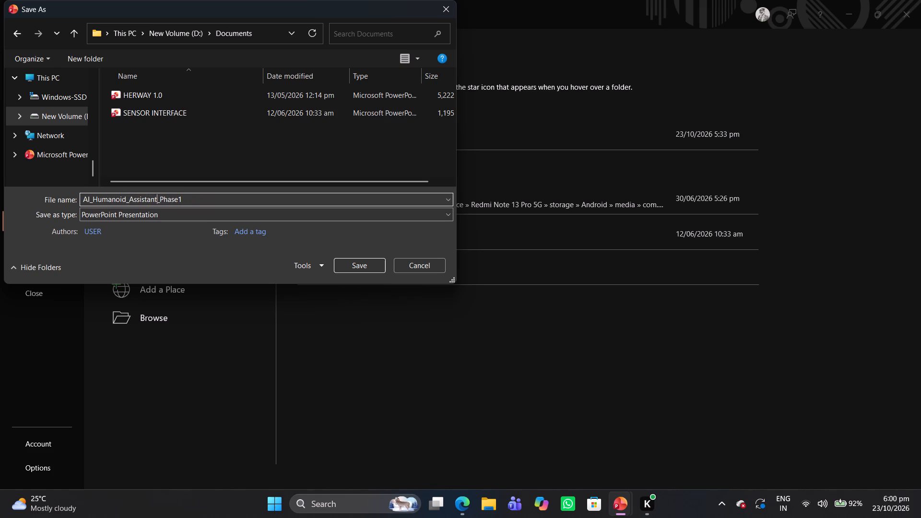
pyautogui.press('Right')
pyautogui.write('Robot')
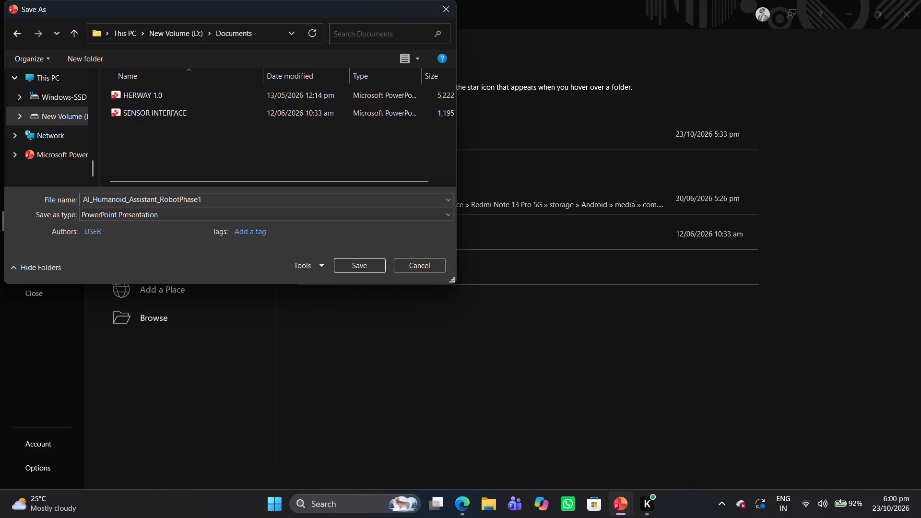
pyautogui.press('-')
pyautogui.click(371, 268)
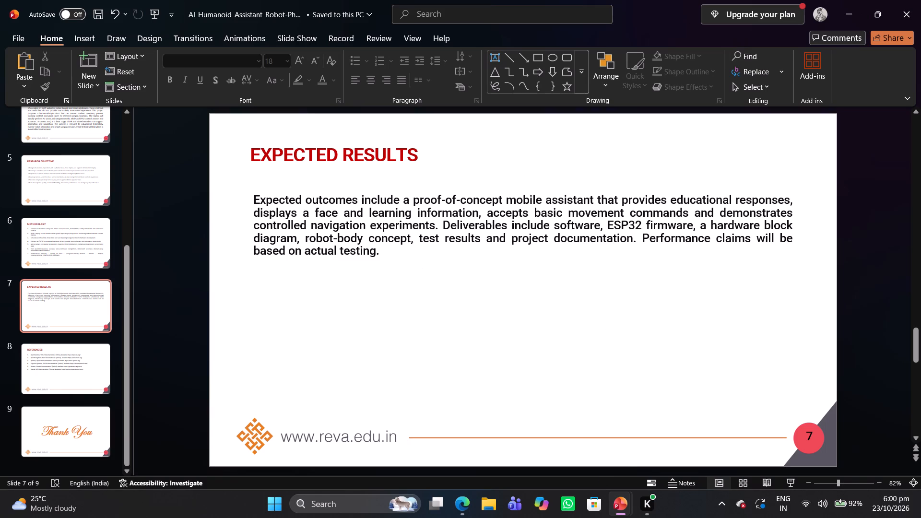
# Switch to WhatsApp.
pyautogui.click(564, 511)
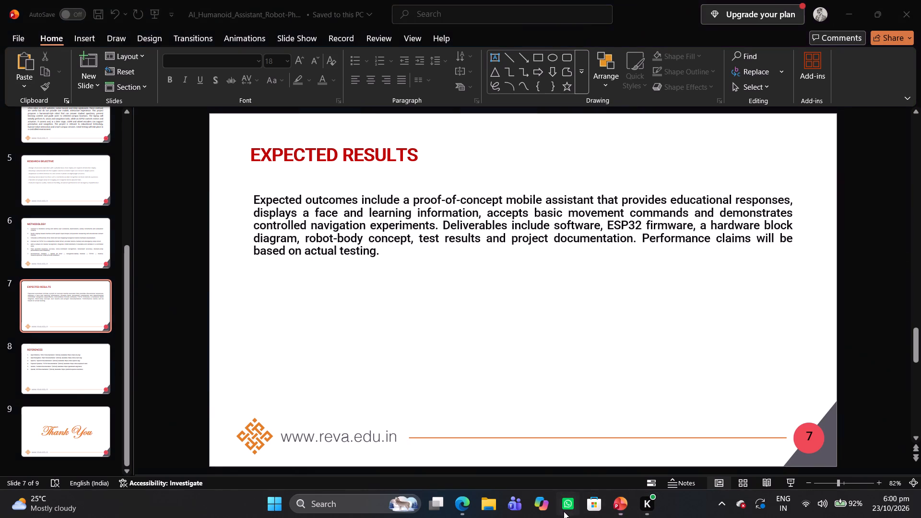